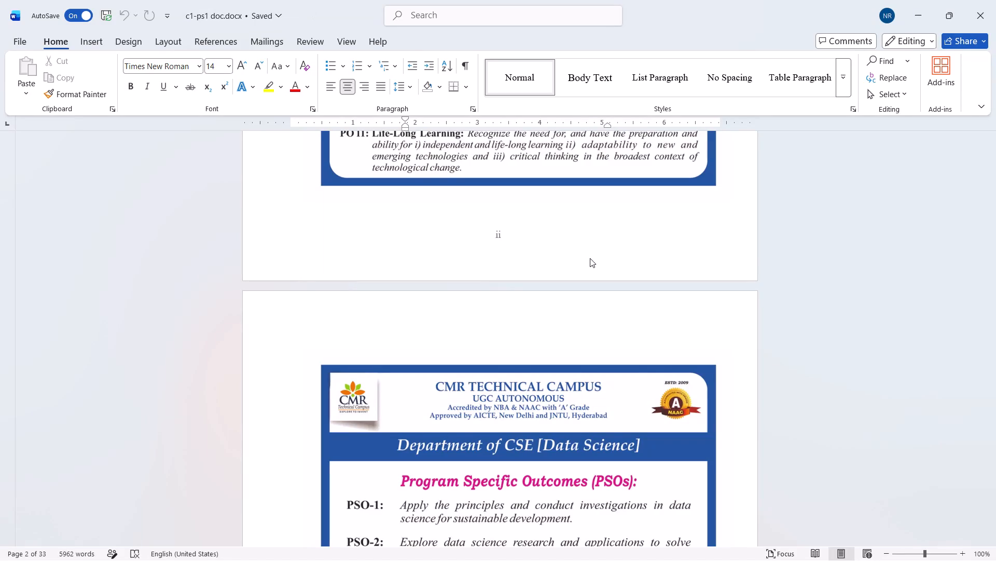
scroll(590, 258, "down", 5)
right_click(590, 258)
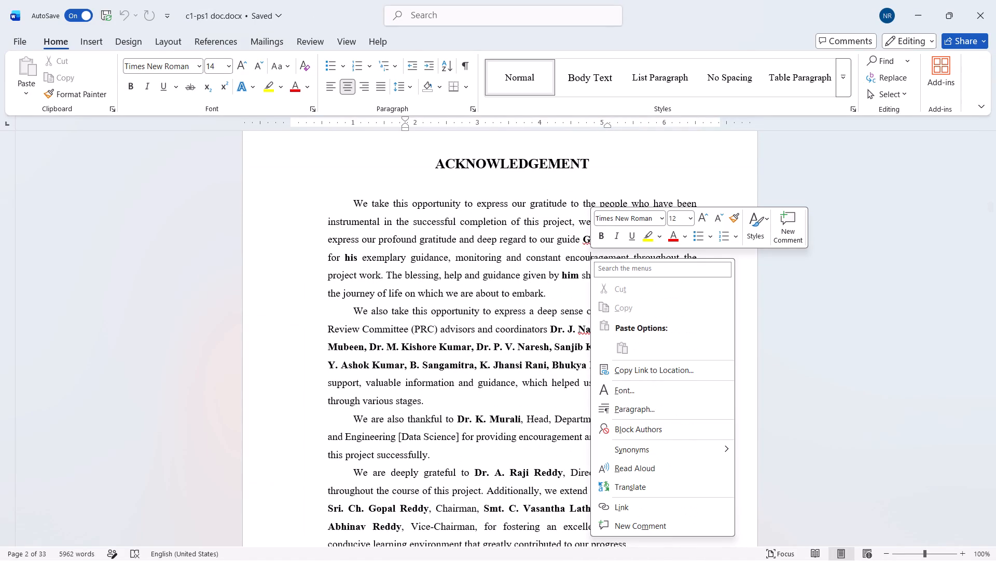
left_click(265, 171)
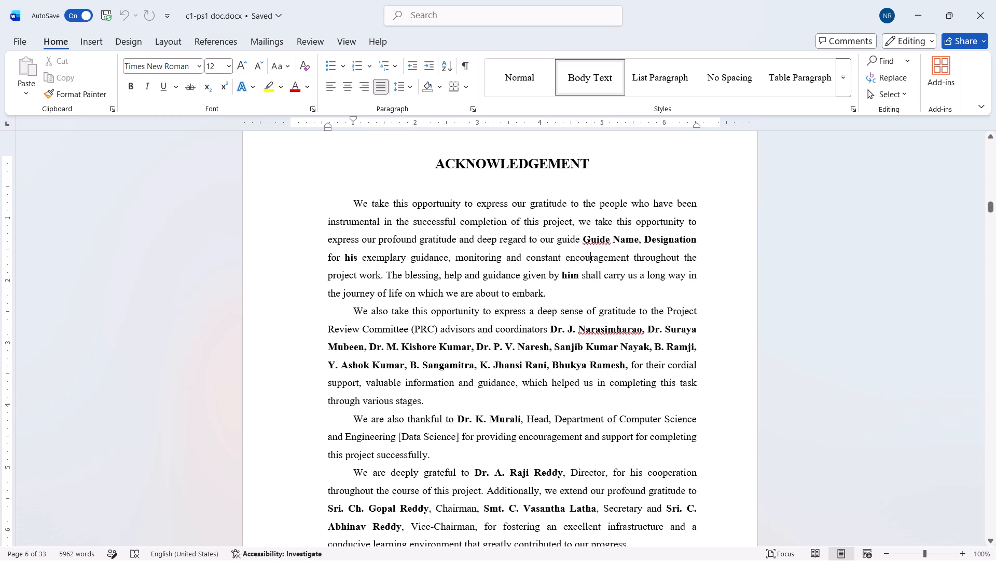
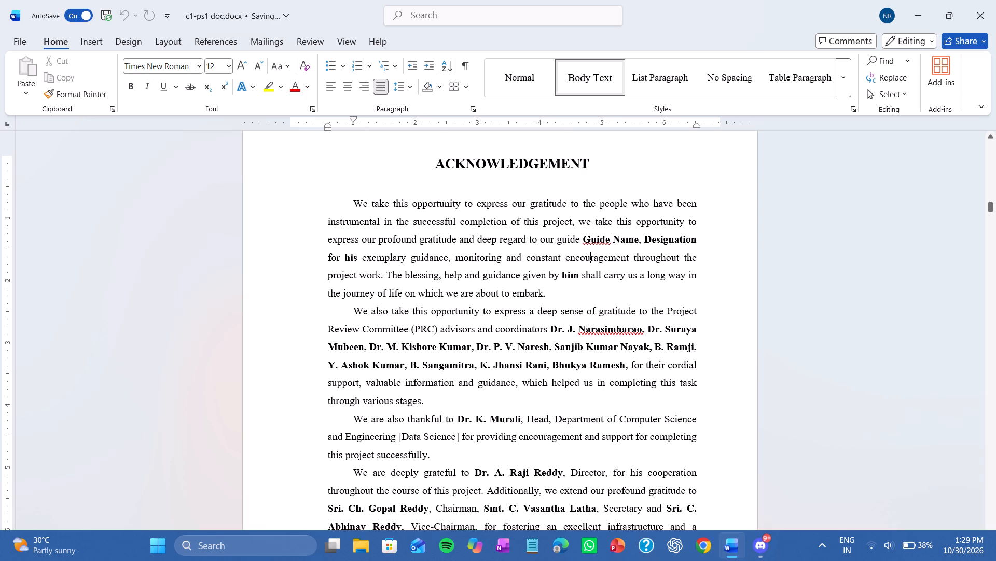
Replace the "Guide Name" placeholder in the first Acknowledgement paragraph with the department head's name copied from the third paragraph.
left_click(641, 243)
key("Left")
left_click_drag(519, 418, 464, 420)
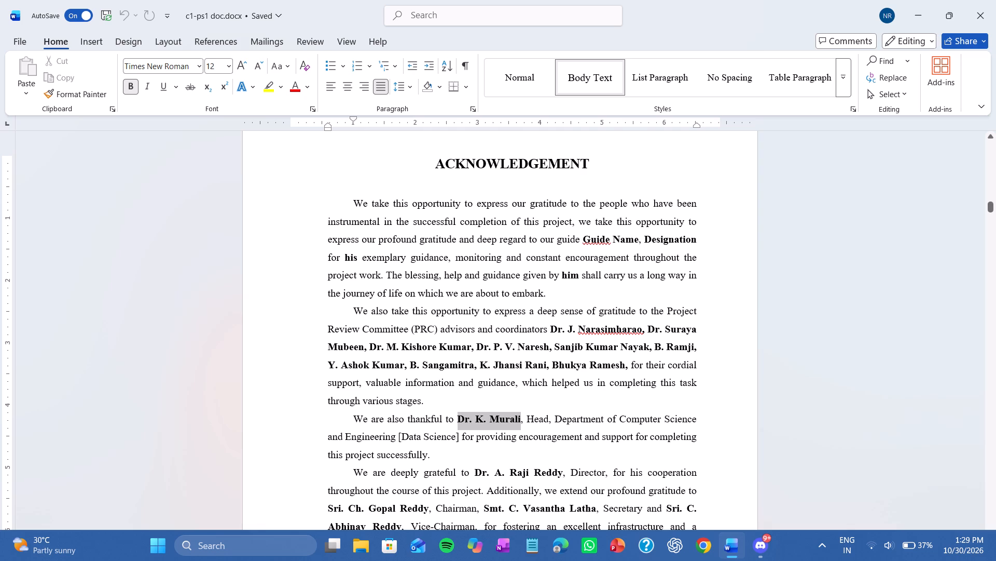
left_click_drag(464, 420, 461, 420)
key("ctrl+c")
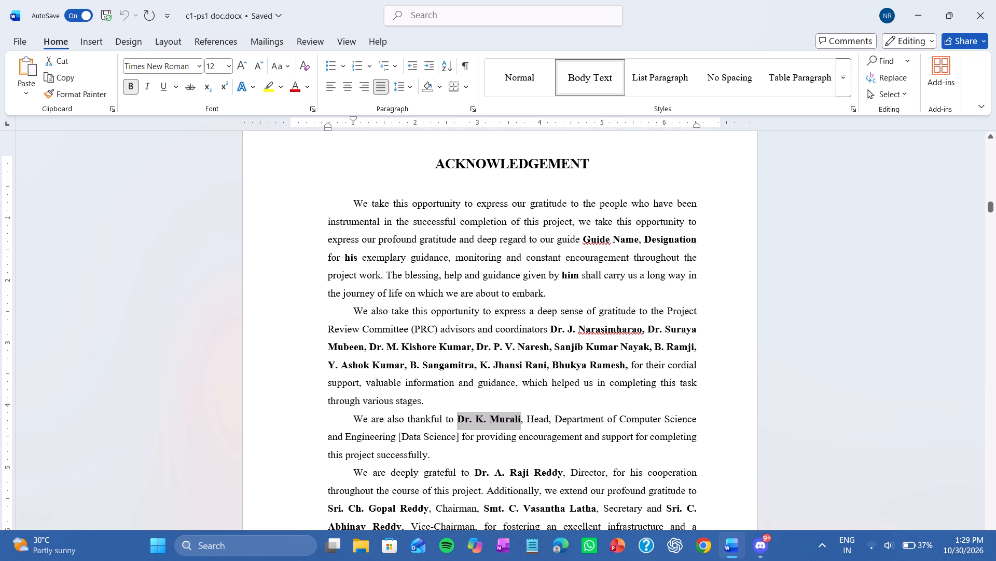
left_click_drag(637, 237, 592, 241)
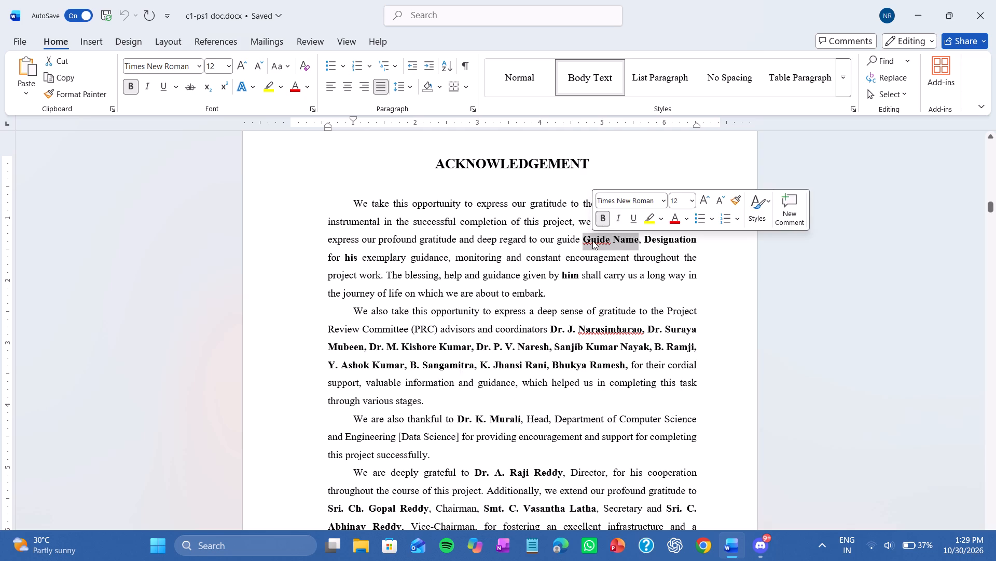
key("ctrl+v")
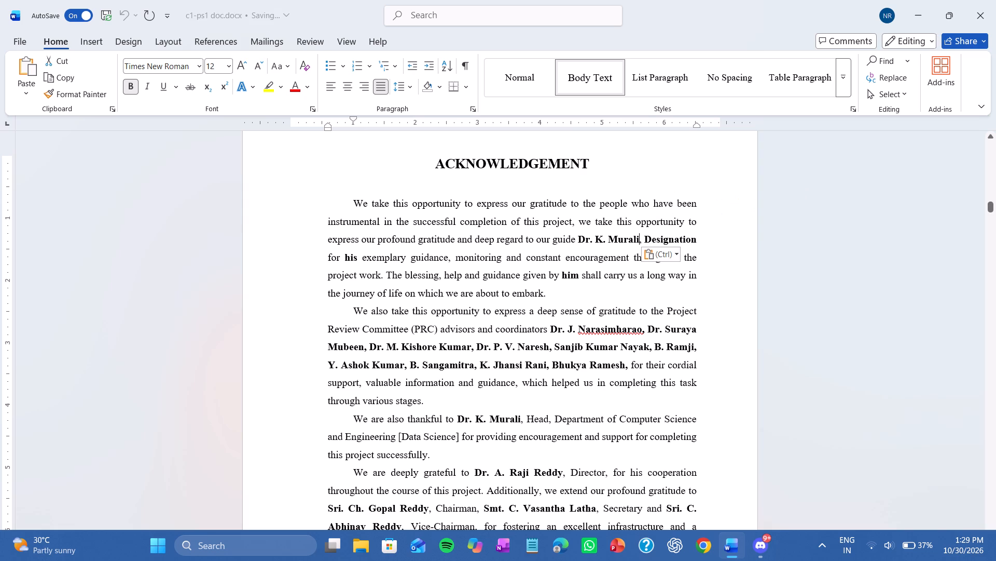
Replace the "Designation" placeholder after the guide's name in the Acknowledgement with "Assistant professor".
left_click(697, 238)
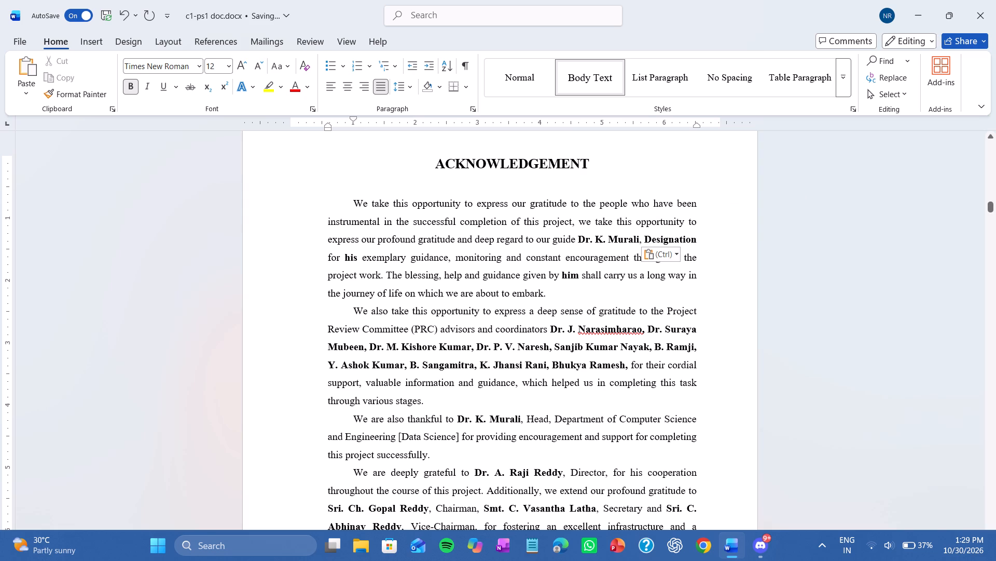
left_click(697, 238)
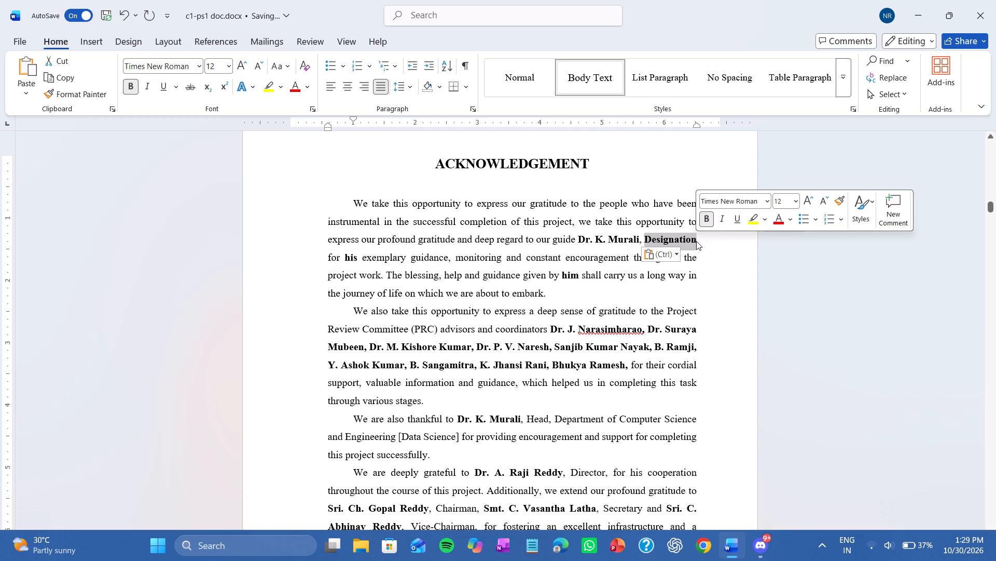
key("shift+a")
type("ssis")
type("tent")
key("space")
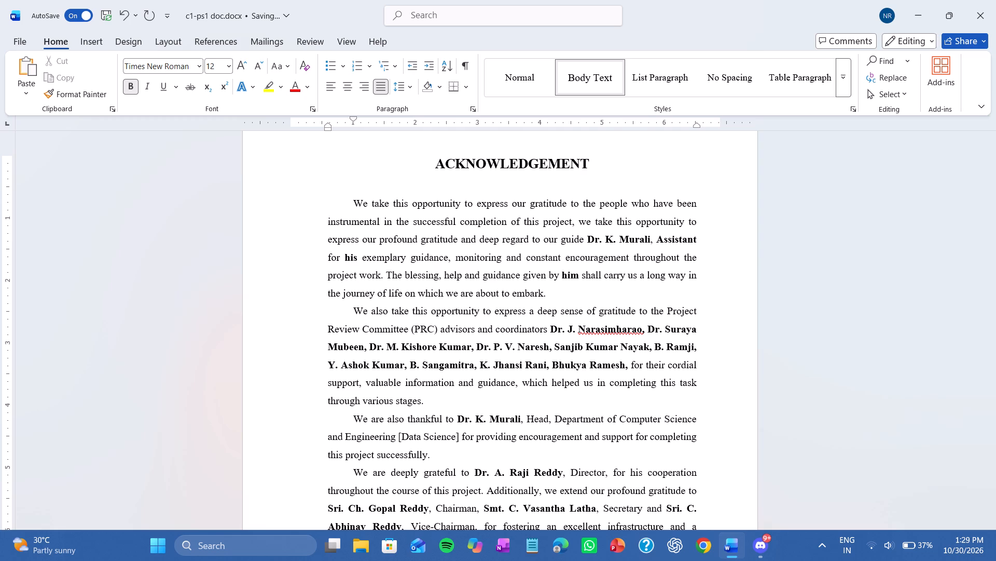
key("p")
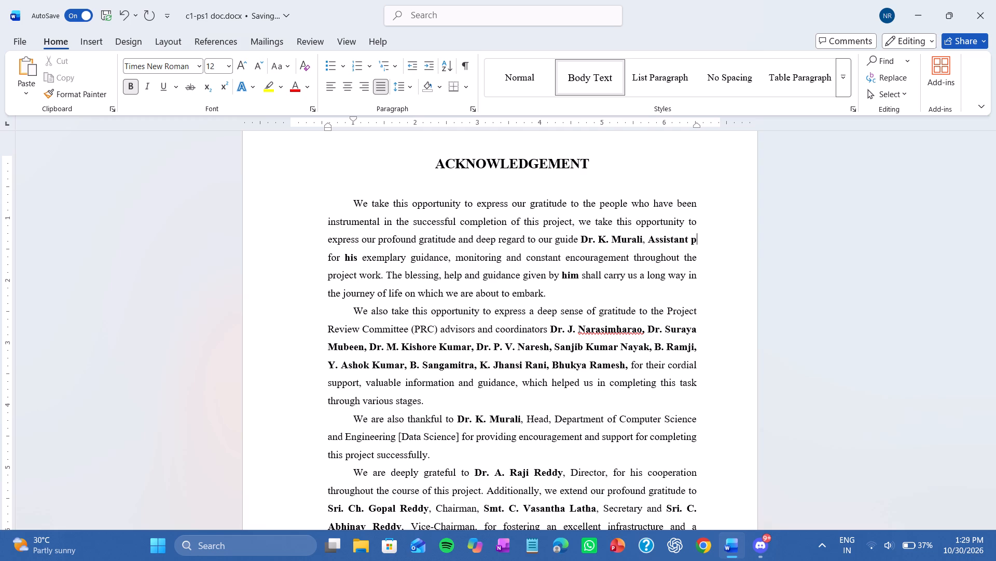
type("ro")
type("fessor")
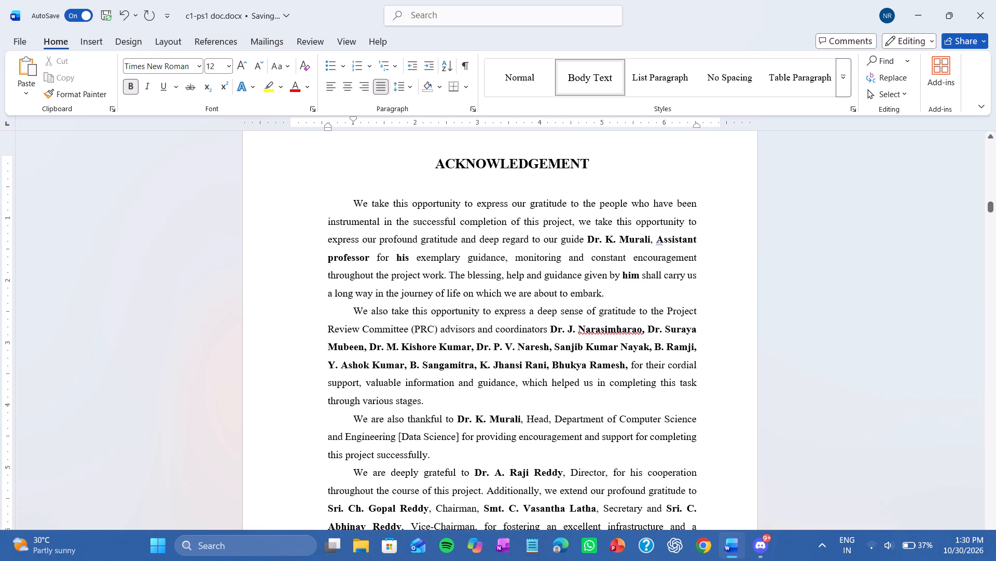
Change "Assistant" to "Associate" in the guide's designation in the first Acknowledgement paragraph.
left_click(694, 243)
key("Right")
key("BackSpace")
key("BackSpace")
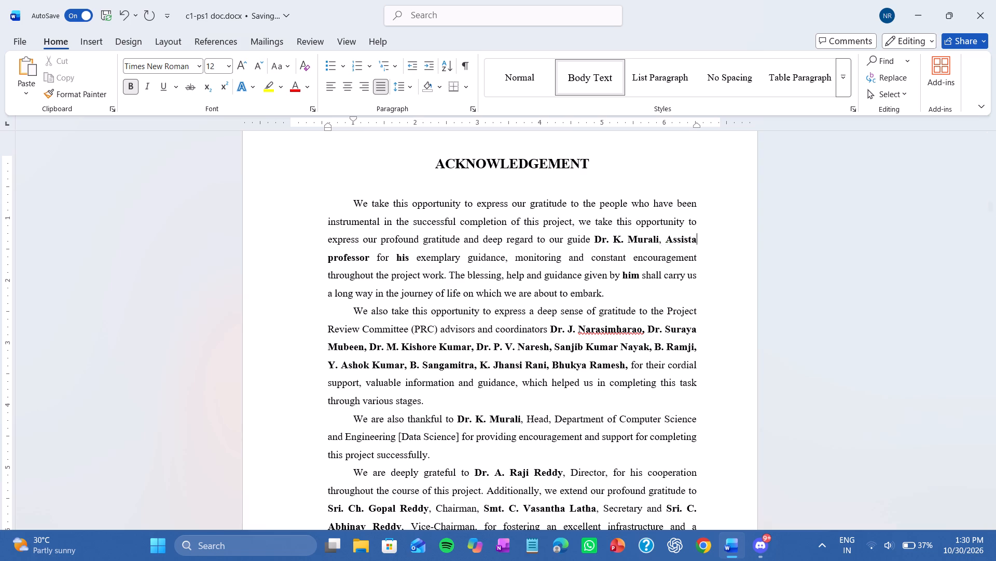
key("BackSpace")
key("BackSpace")
key("BackSpace")
key("BackSpace")
type("ociate")
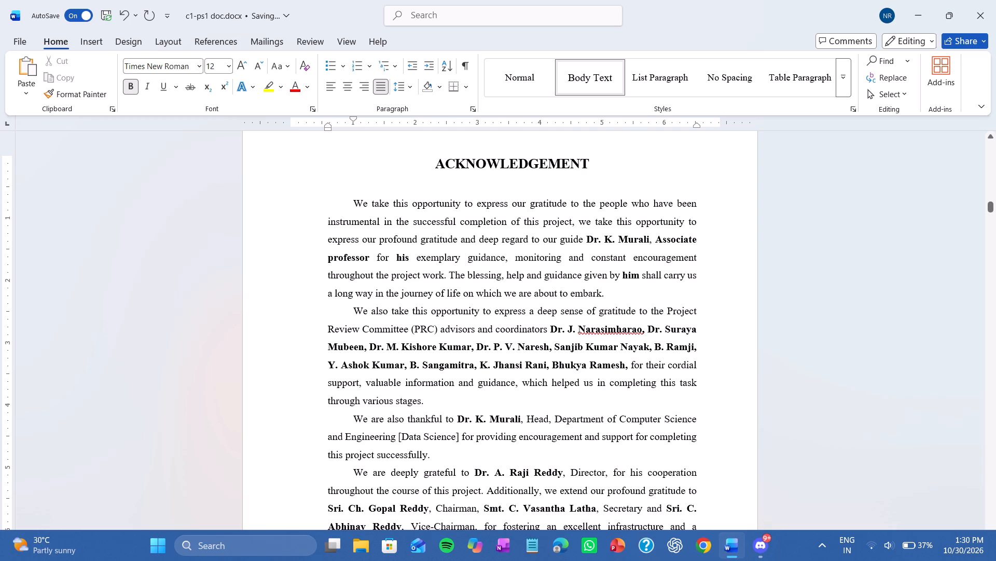
Check how the guide's designation is written on the certificate and title pages.
scroll(594, 404, "down", 3)
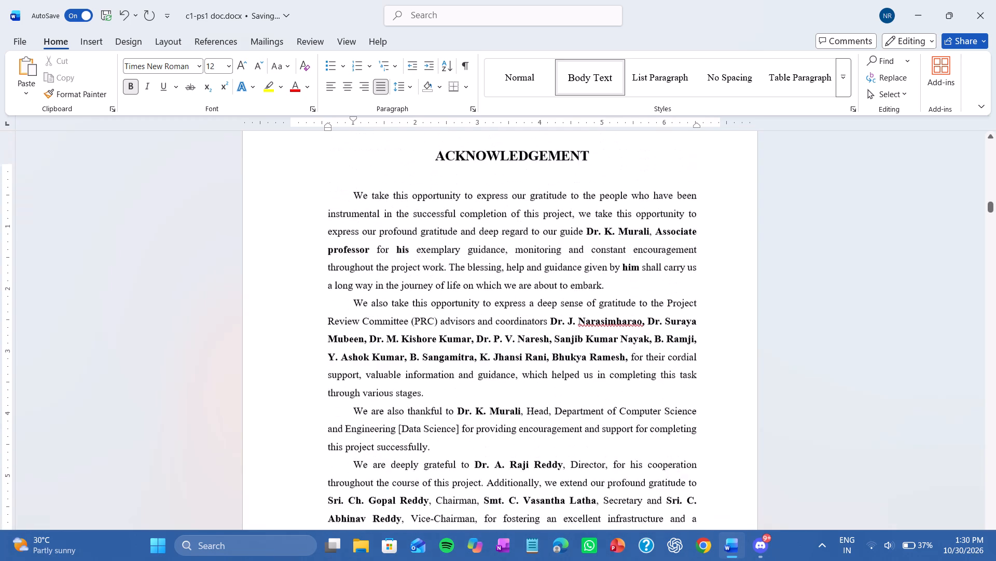
scroll(594, 404, "up", 7)
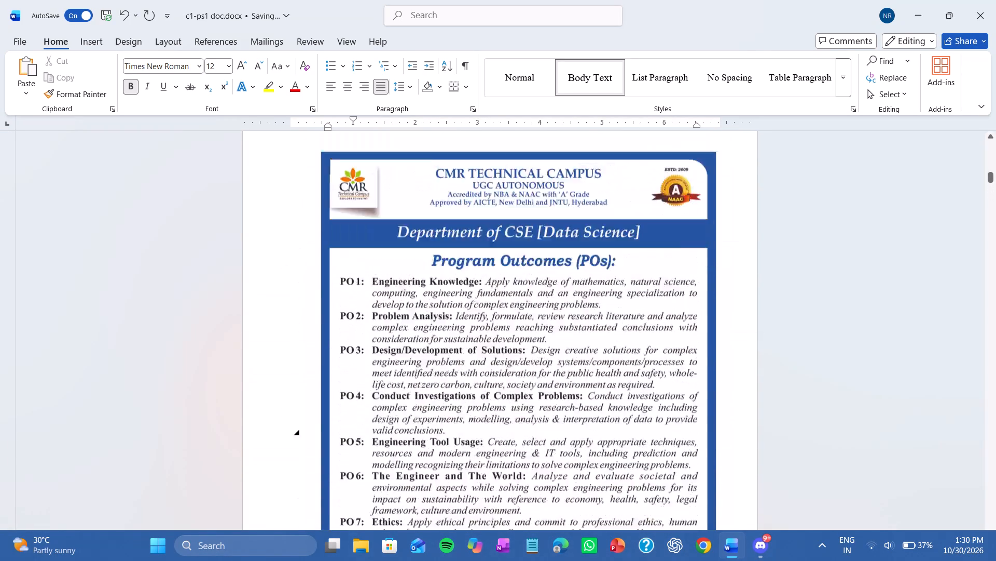
scroll(594, 404, "up", 3)
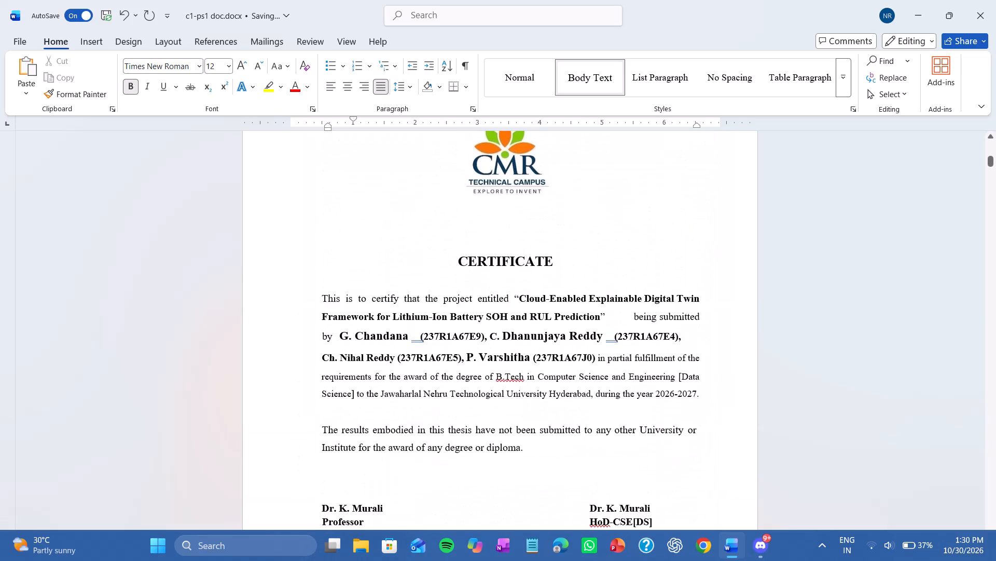
scroll(594, 404, "up", 1)
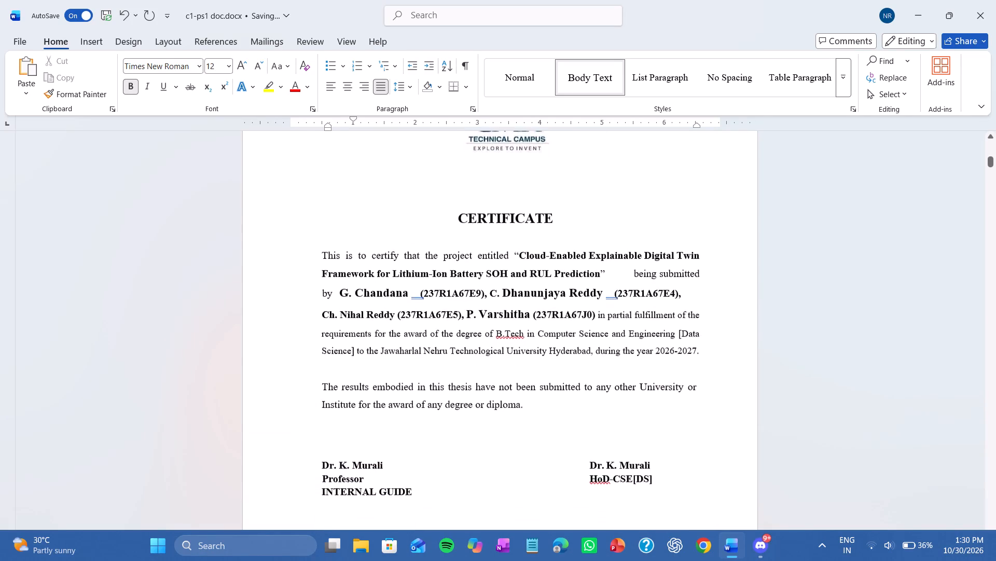
scroll(594, 404, "up", 1)
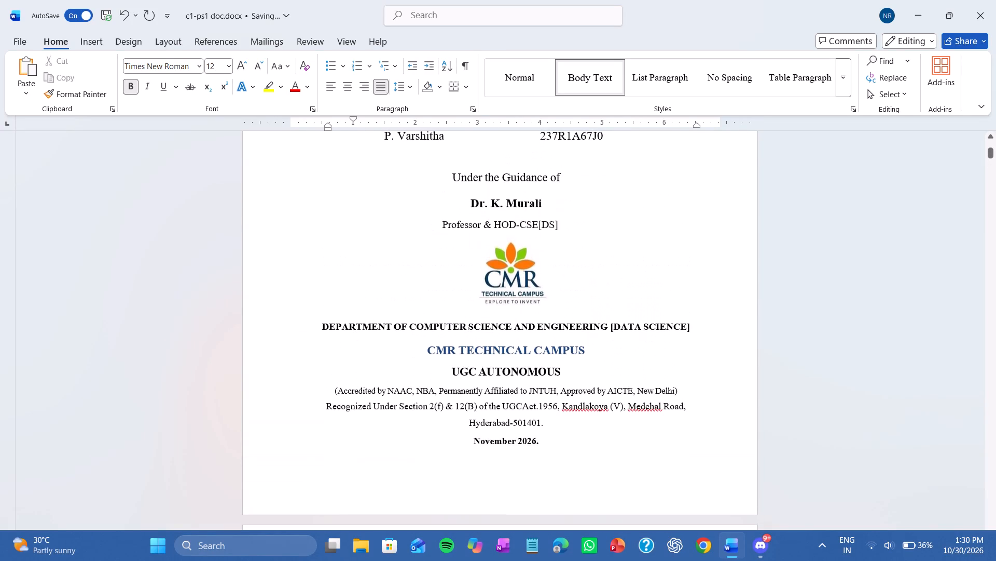
scroll(594, 404, "down", 3)
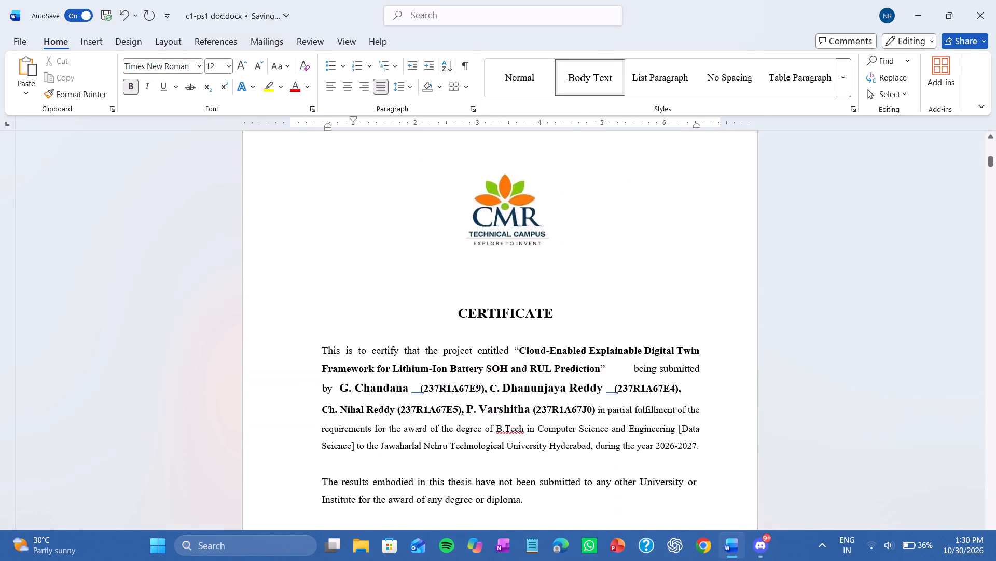
scroll(594, 404, "down", 1)
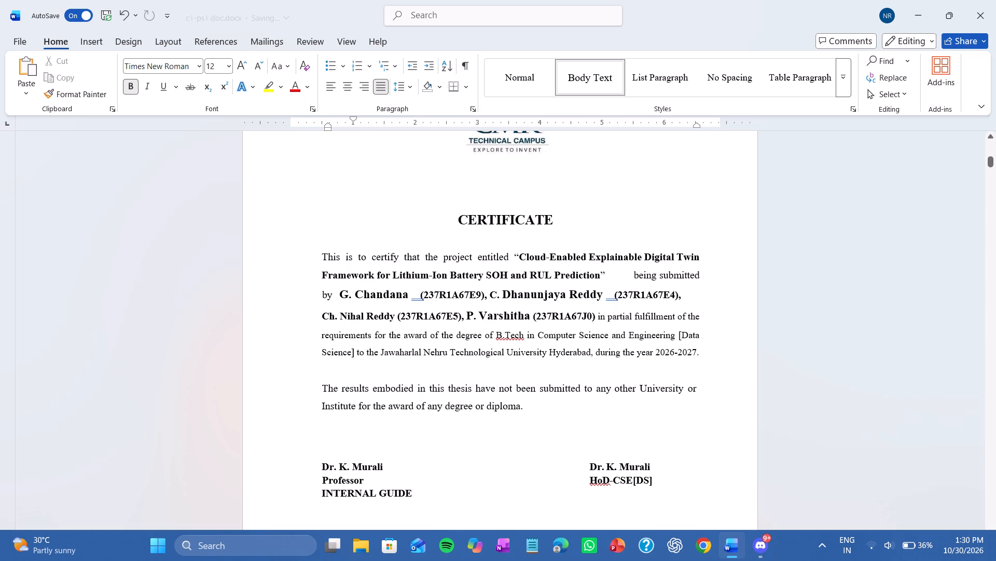
Reduce the gaps between the first two student names and their roll numbers in the Certificate paragraph to single spaces.
left_click(611, 298)
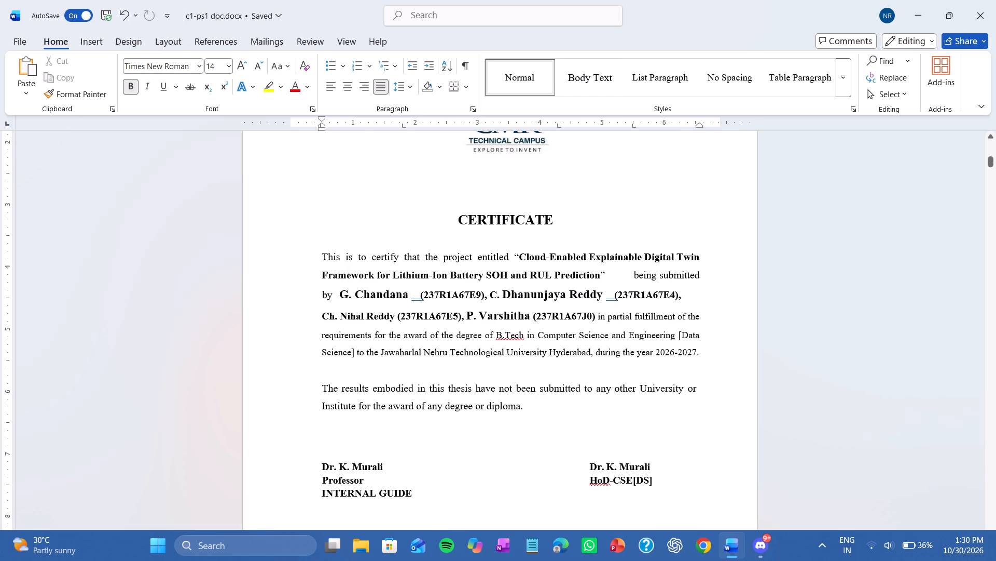
right_click(611, 298)
left_click(564, 316)
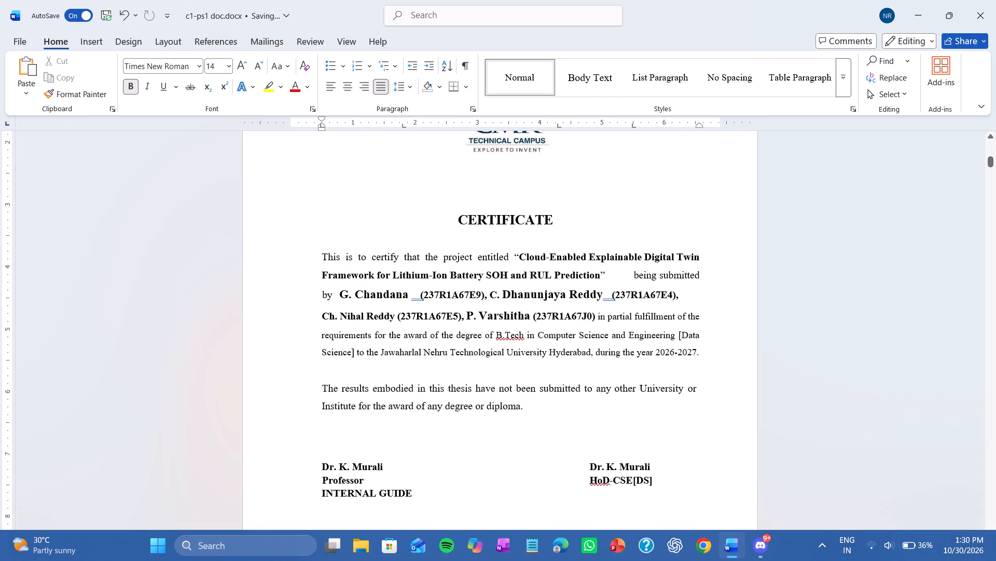
key("Right")
key("BackSpace")
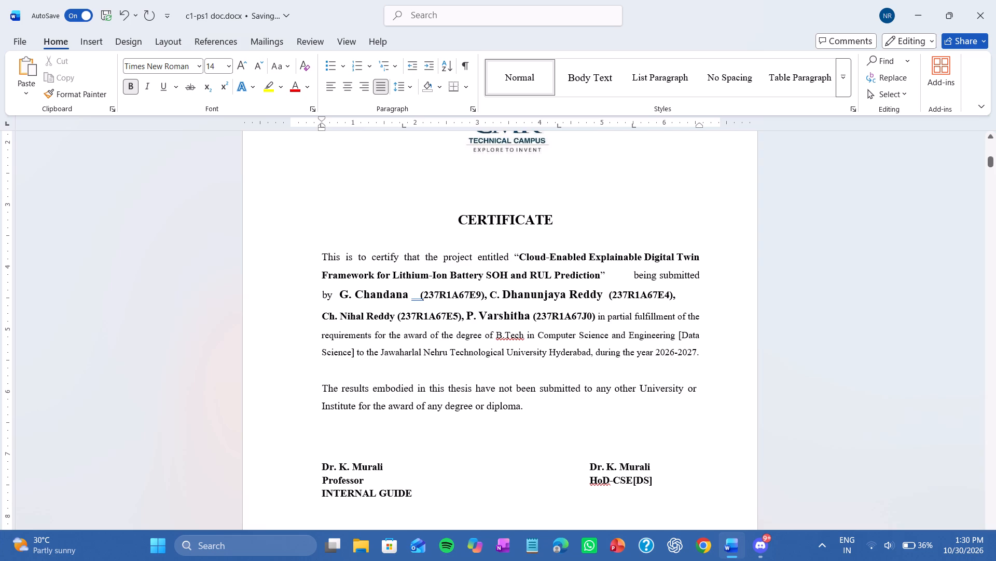
left_click(420, 299)
key("BackSpace")
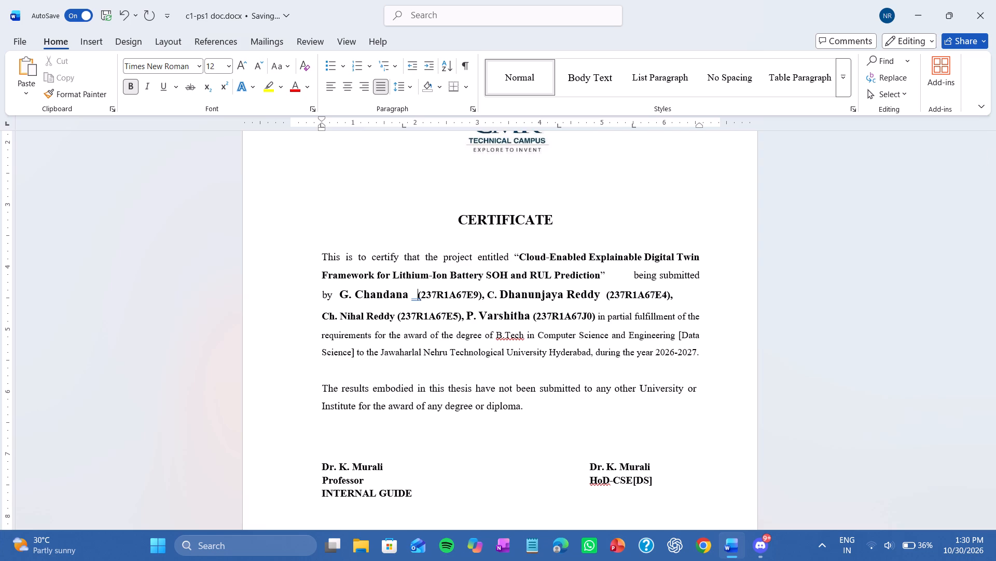
key("BackSpace")
key("BackSpace")
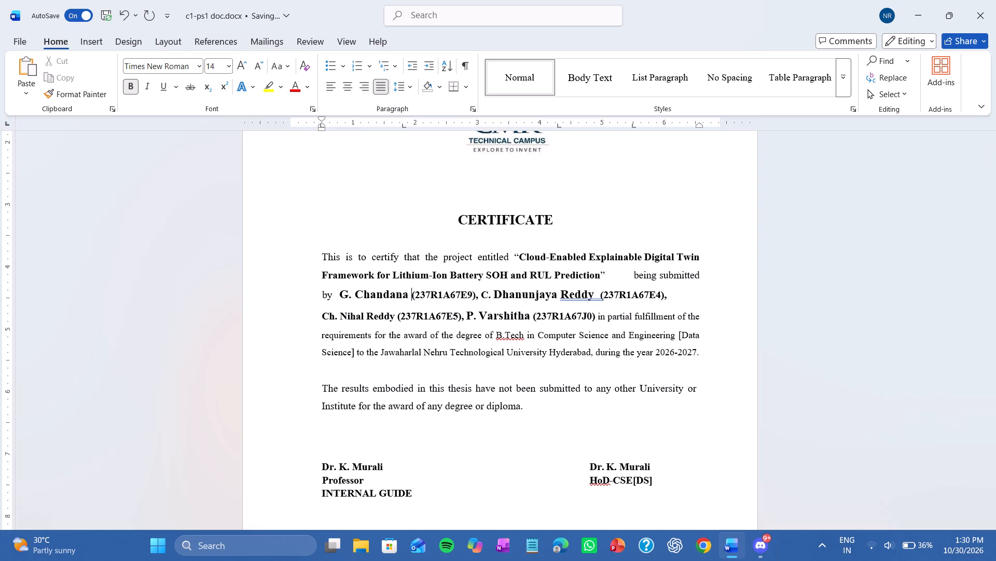
left_click(601, 294)
key("BackSpace")
key("BackSpace")
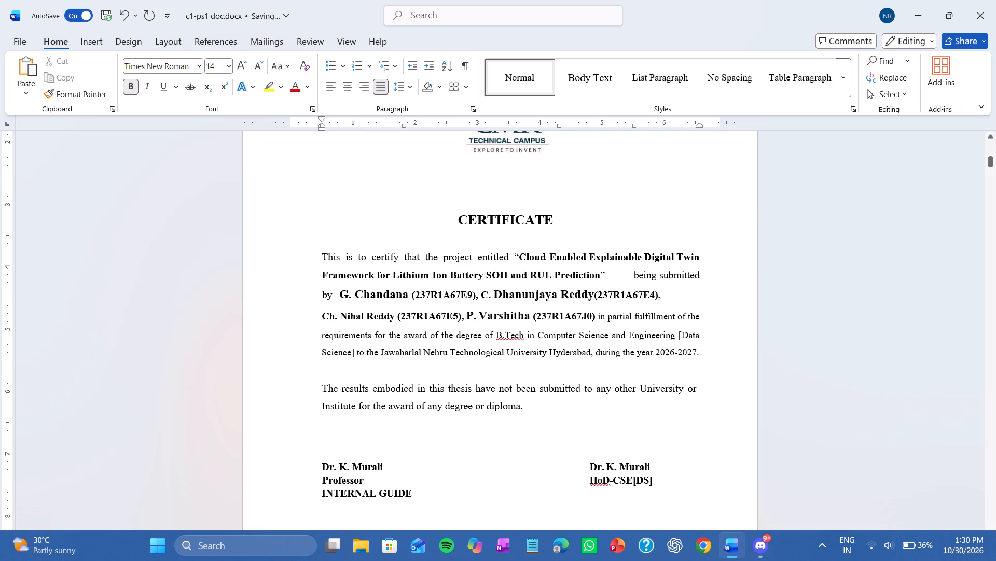
key("space")
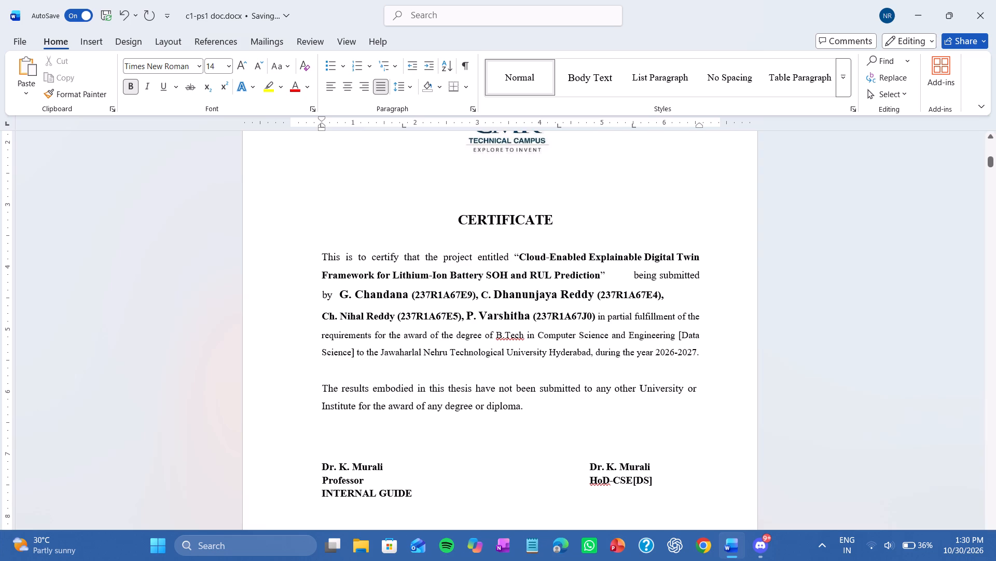
Remove the wide gap between the project title's closing quotation mark and "being submitted" in the Certificate paragraph.
scroll(666, 332, "down", 1)
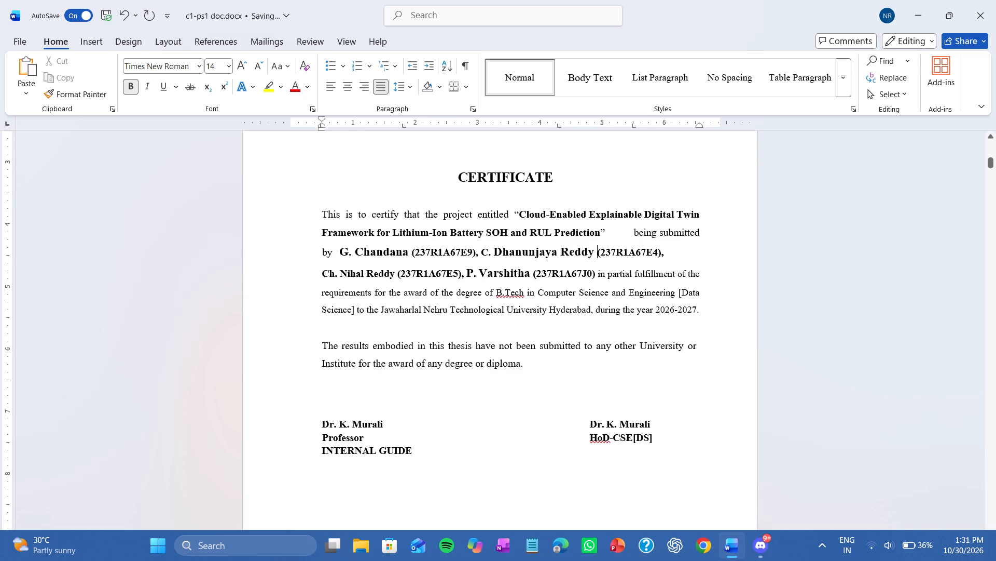
left_click(632, 236)
key("BackSpace")
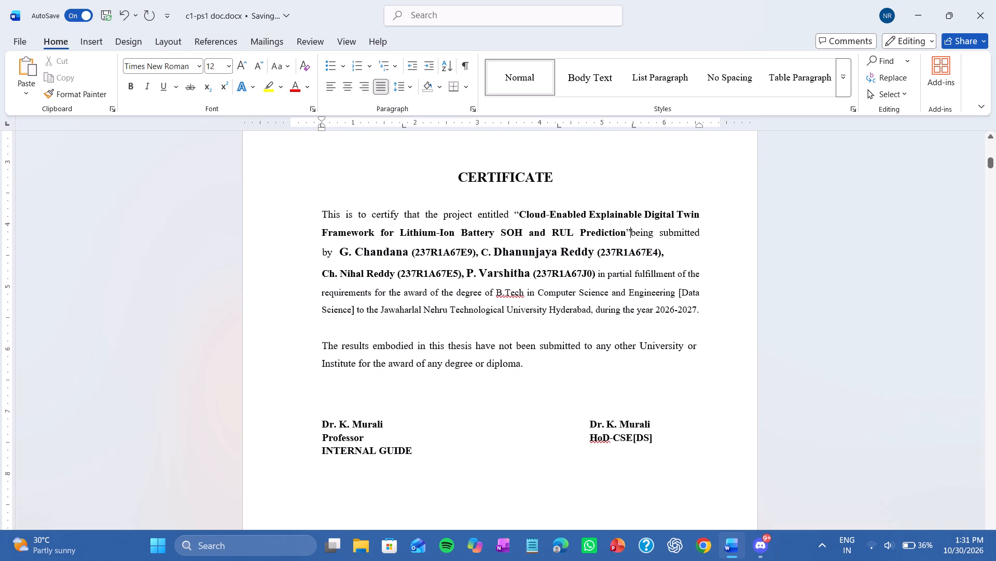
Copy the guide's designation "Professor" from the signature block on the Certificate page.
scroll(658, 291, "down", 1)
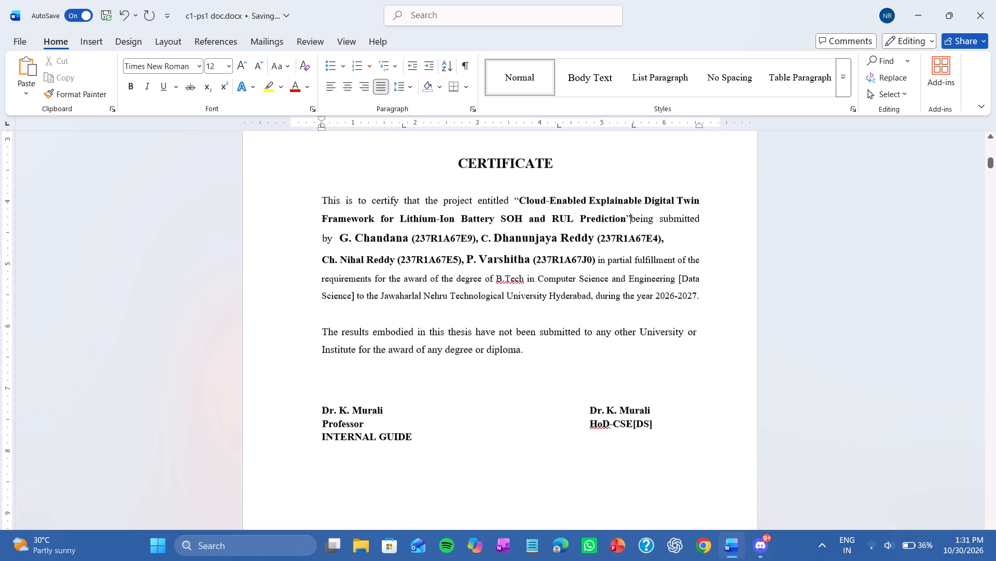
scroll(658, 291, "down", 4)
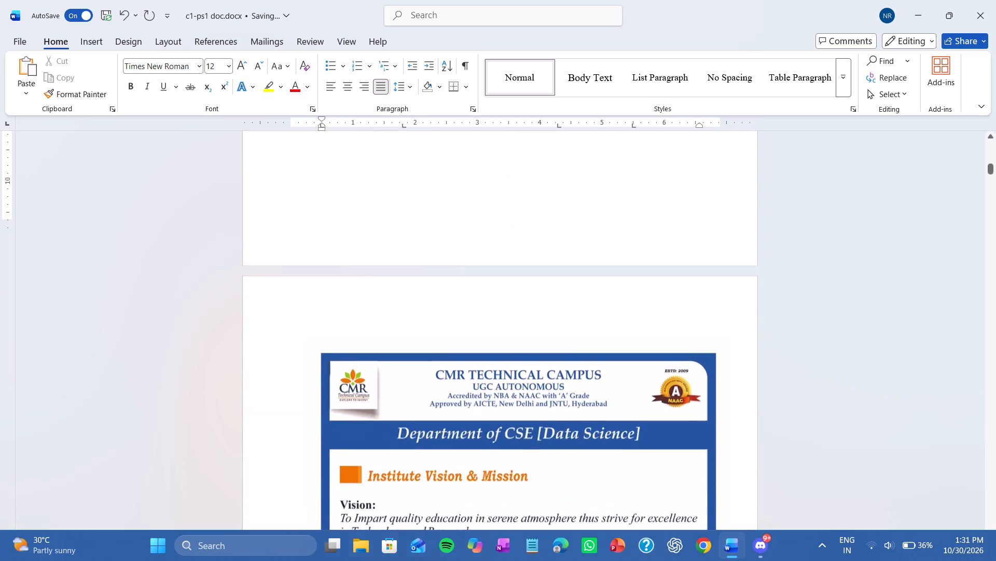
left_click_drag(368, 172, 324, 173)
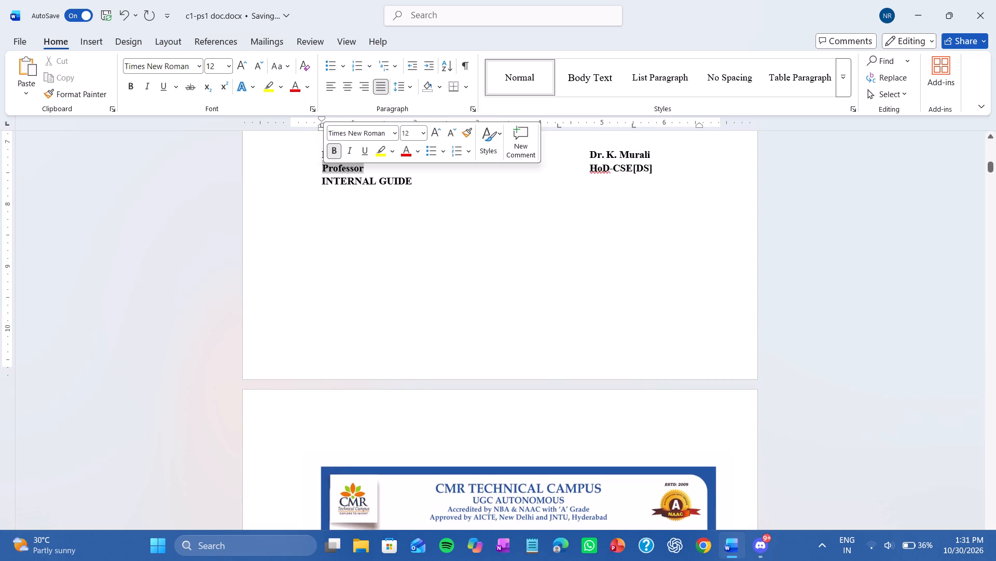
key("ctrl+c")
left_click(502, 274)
Delete "Associate" before "professor" in the guide's designation in the first Acknowledgement paragraph.
scroll(502, 274, "down", 1)
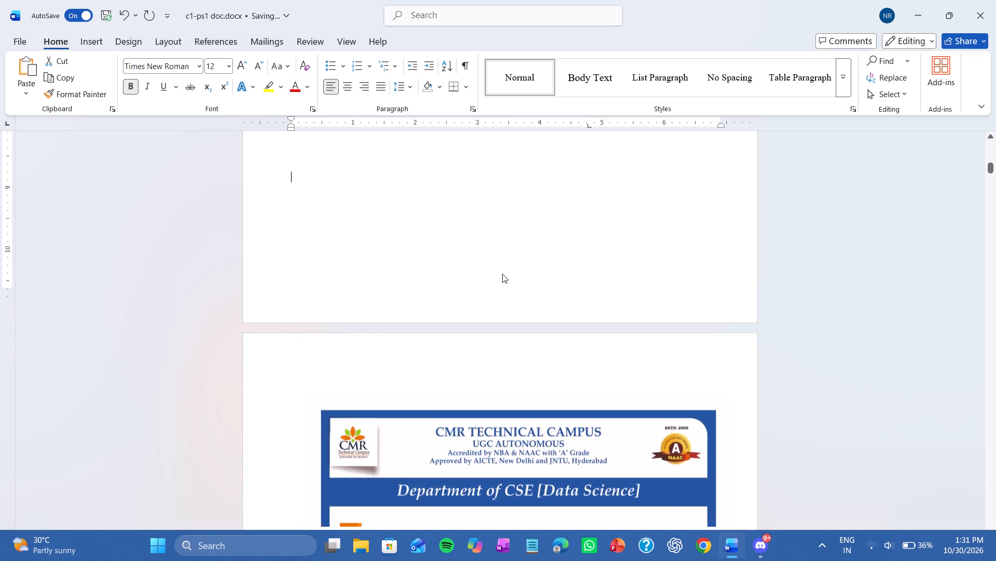
scroll(502, 274, "down", 3)
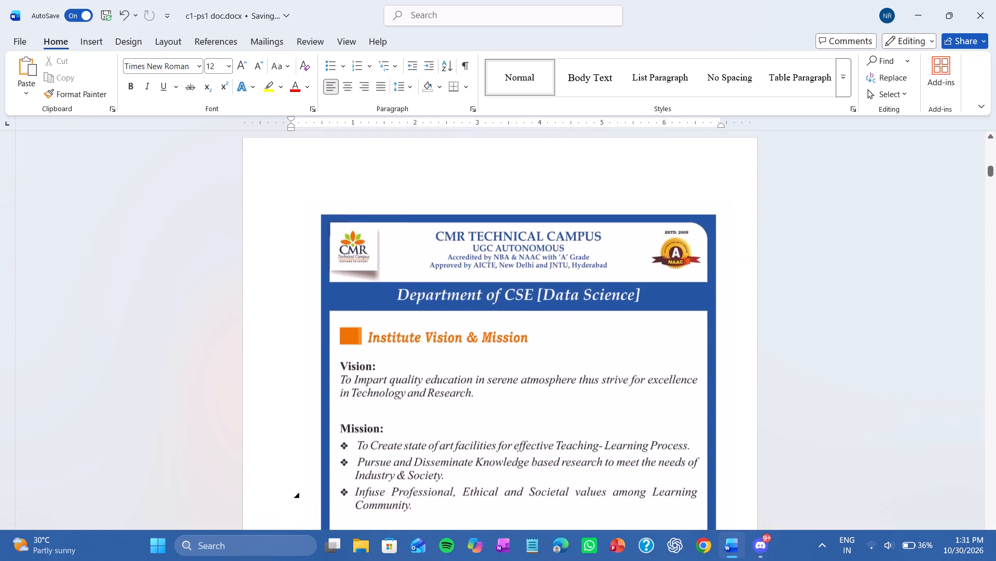
scroll(502, 274, "down", 3)
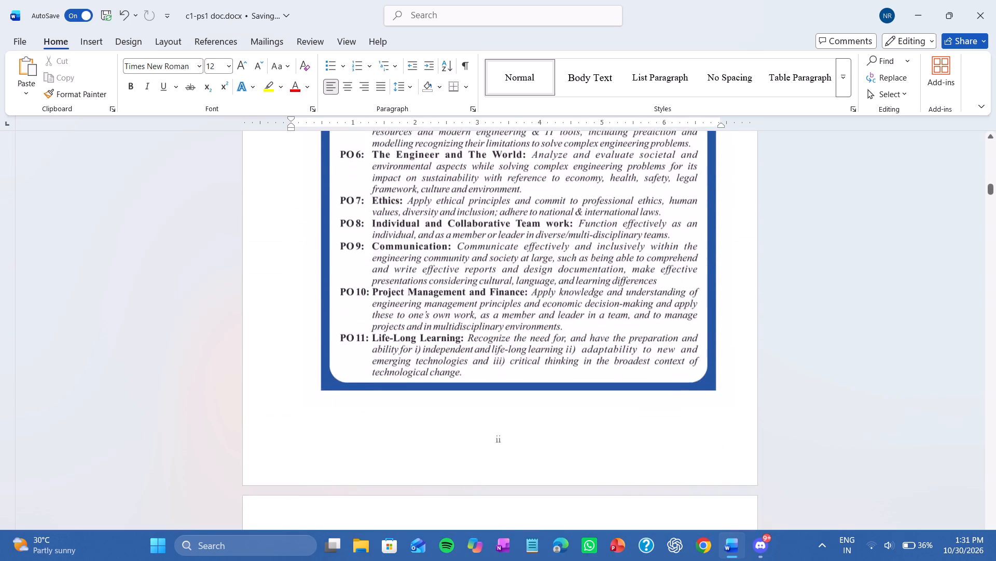
scroll(502, 274, "down", 3)
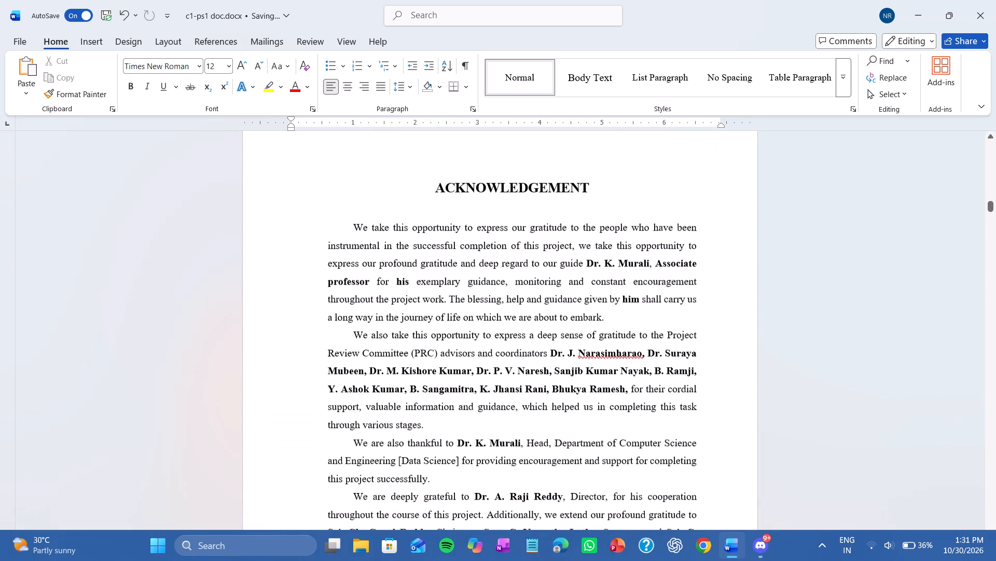
scroll(502, 274, "down", 1)
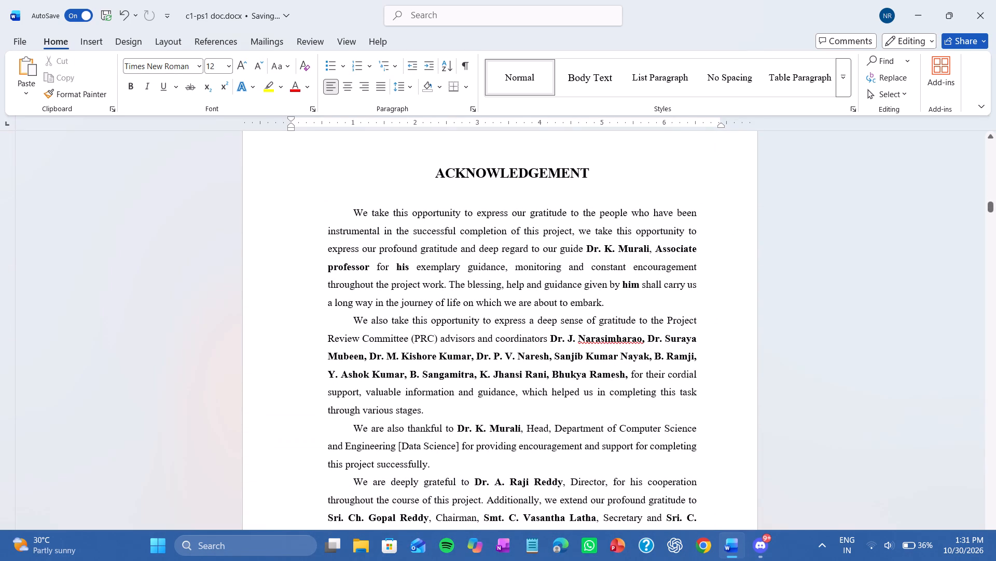
left_click_drag(697, 250, 657, 251)
key("BackSpace")
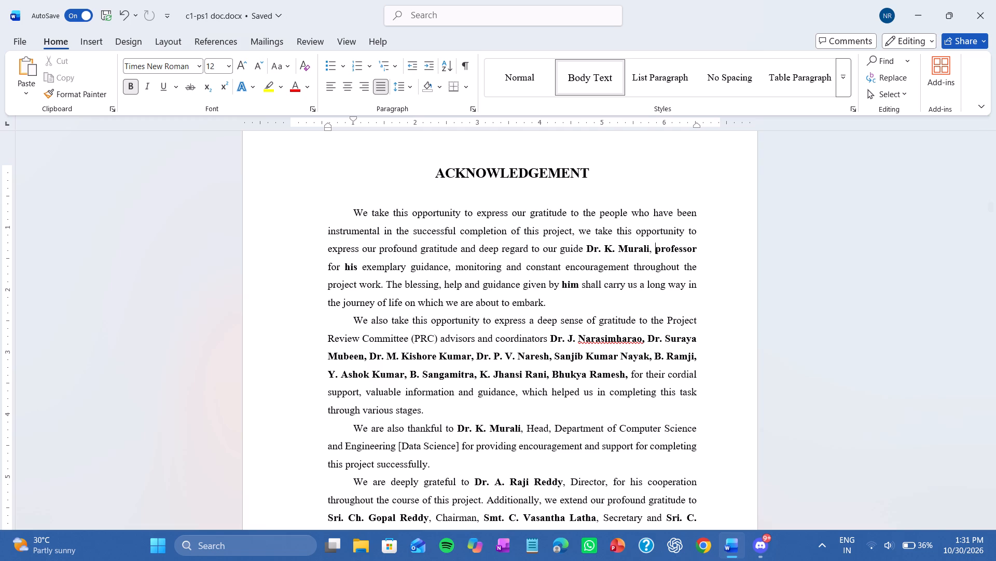
Review the rest of the Acknowledgement, the Abstract, the Table of Contents and the List of Figures for outdated content.
scroll(561, 301, "down", 1)
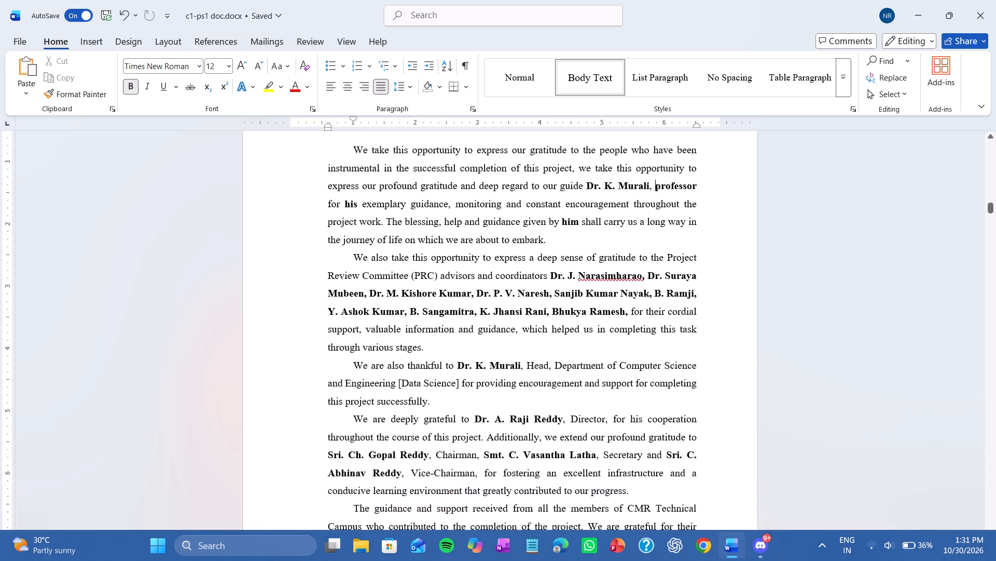
scroll(561, 300, "down", 4)
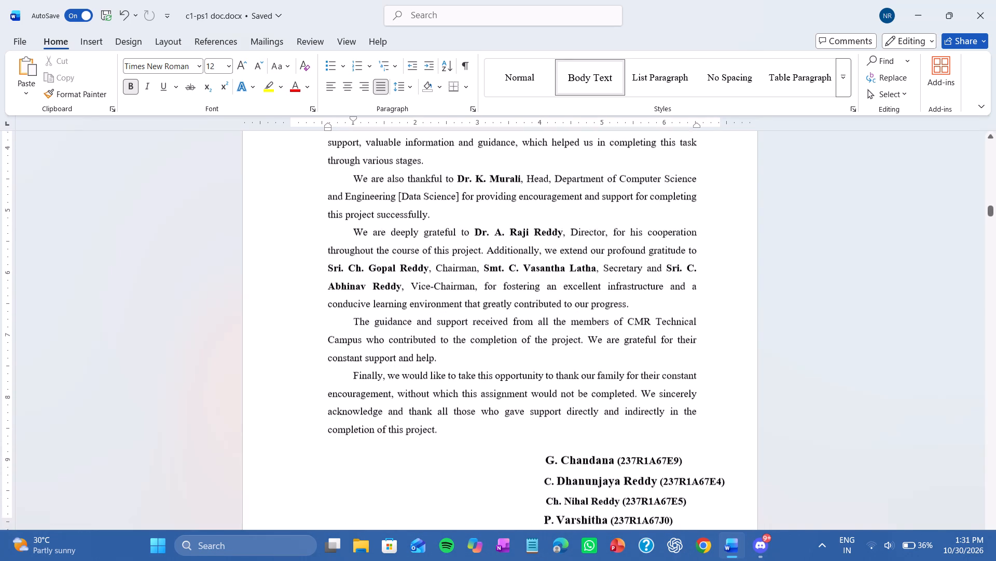
scroll(561, 300, "down", 5)
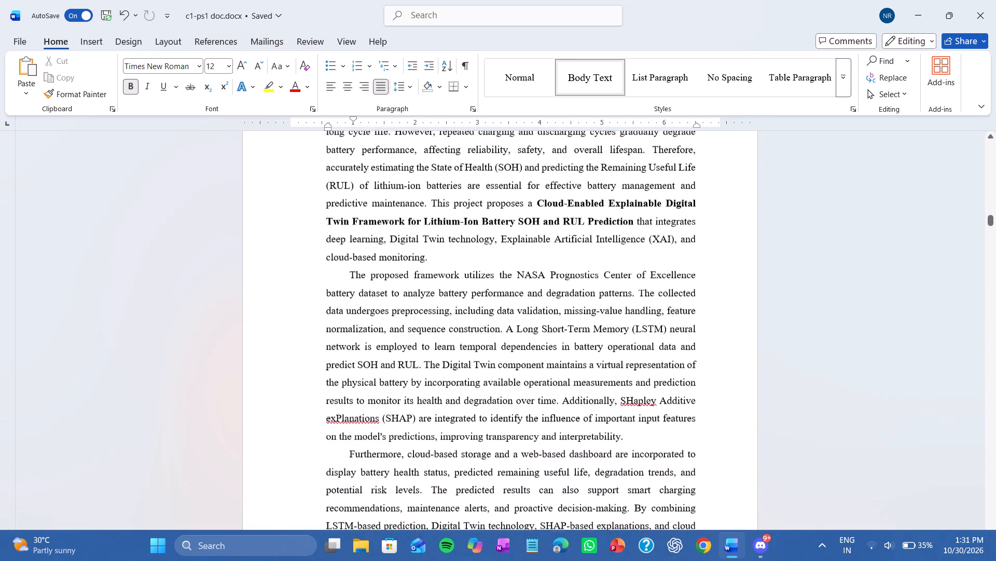
scroll(561, 300, "down", 3)
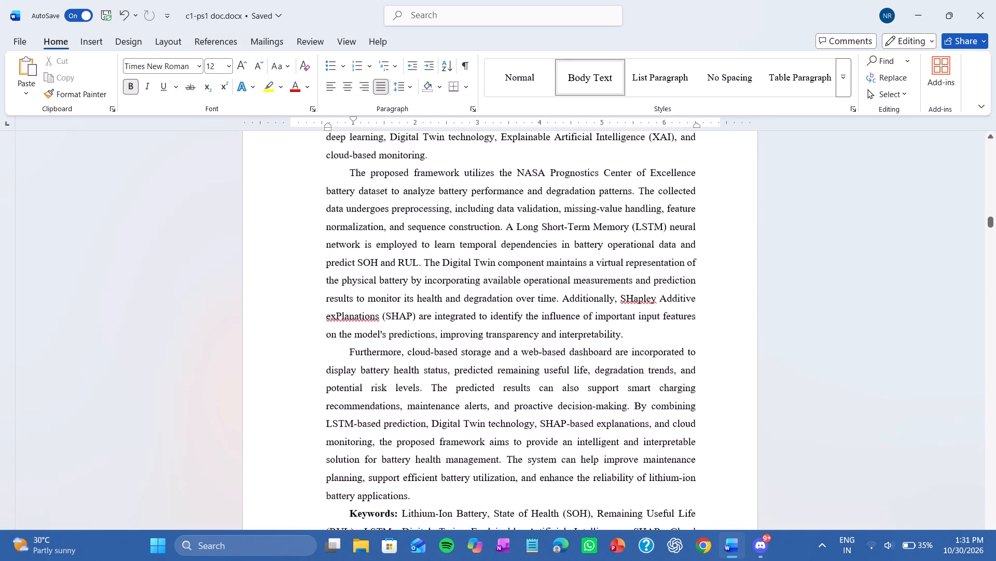
scroll(561, 300, "down", 5)
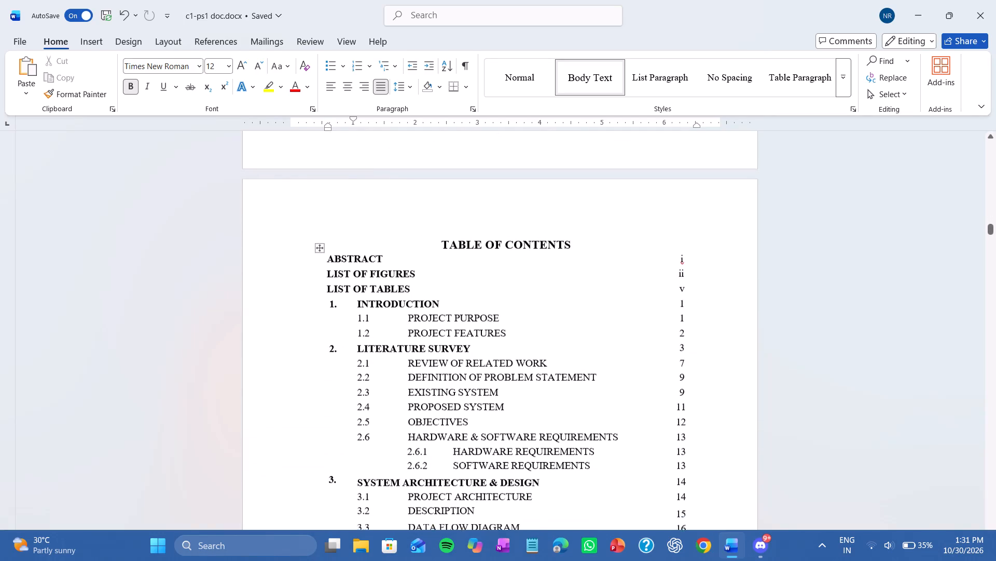
scroll(561, 300, "down", 5)
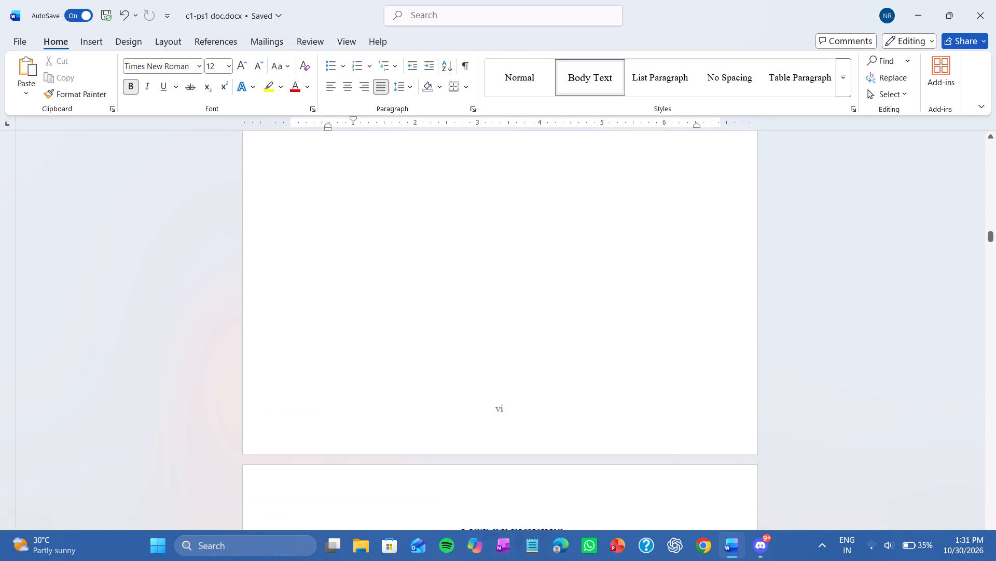
scroll(561, 300, "down", 3)
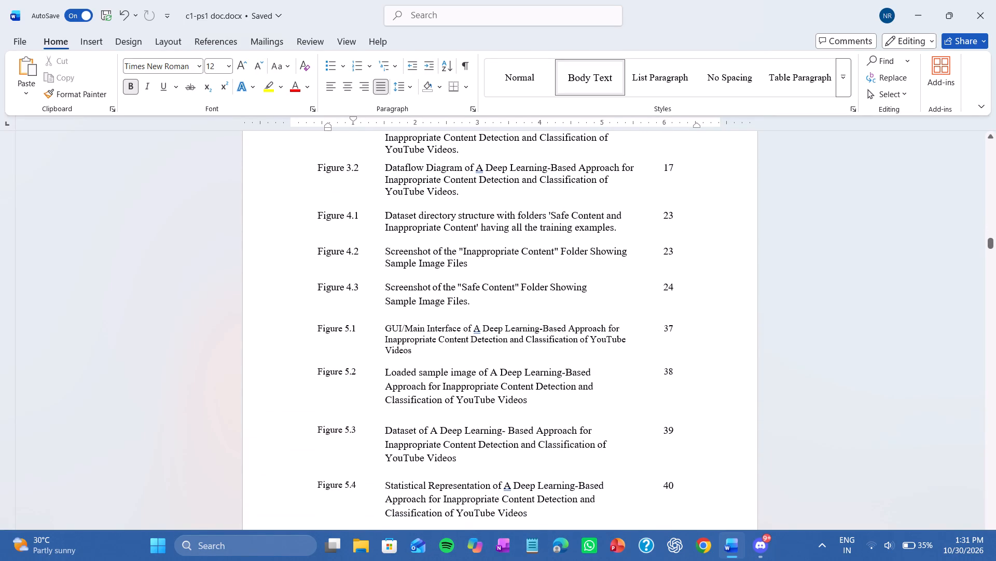
scroll(561, 300, "up", 1)
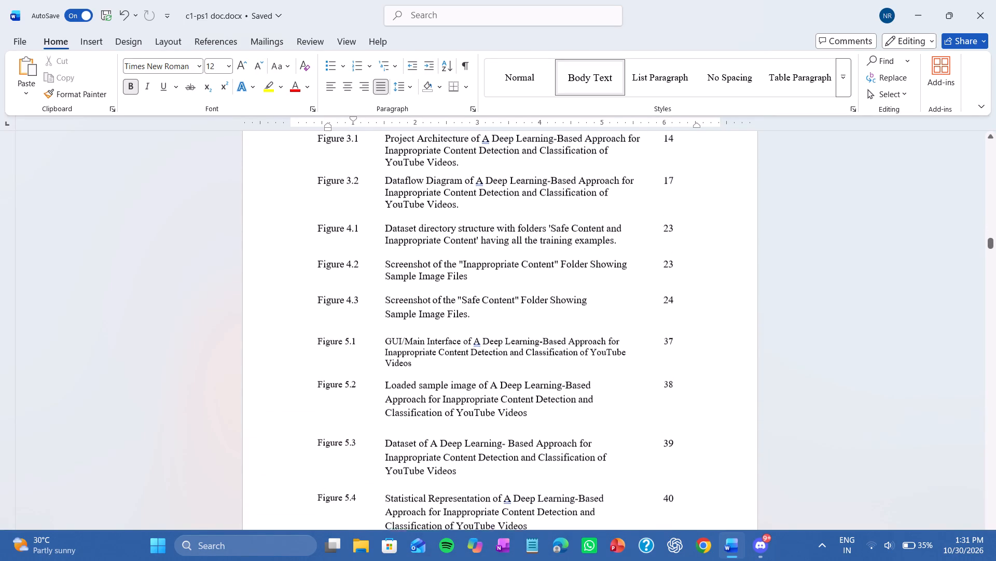
scroll(561, 300, "up", 1)
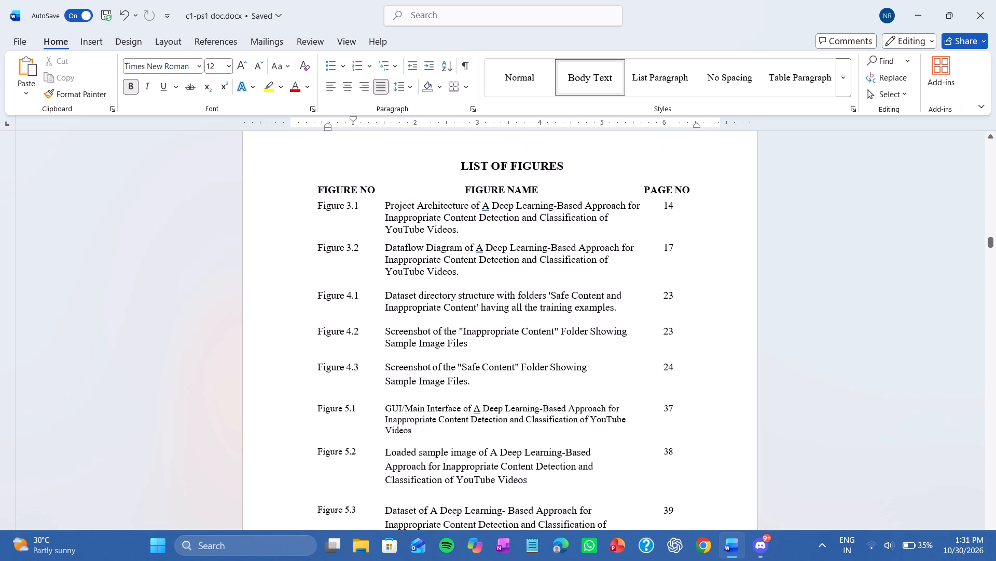
Delete the entire rows for Figure 4.1 through Figure 5.7 from the List of Figures table.
scroll(561, 300, "down", 1)
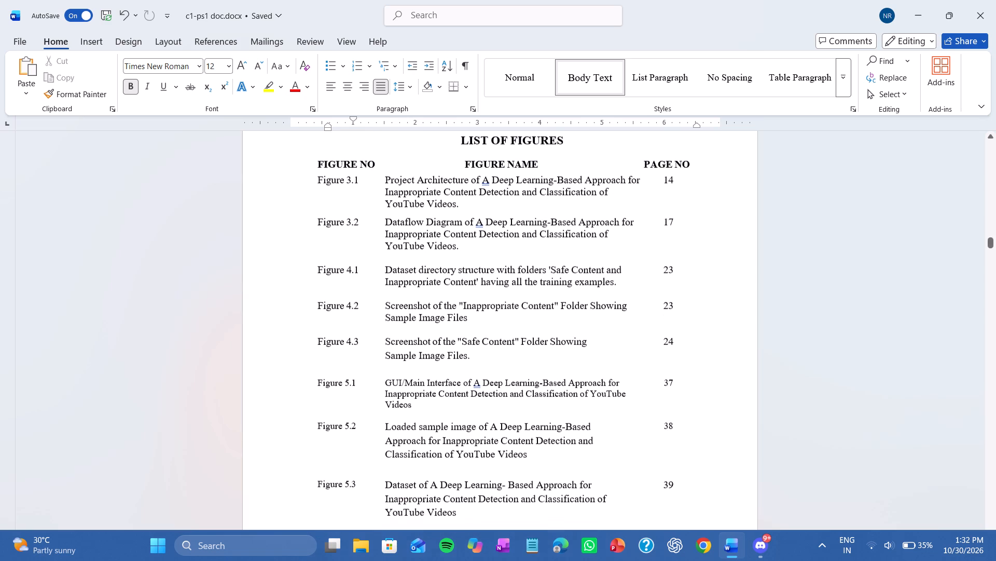
scroll(561, 300, "down", 1)
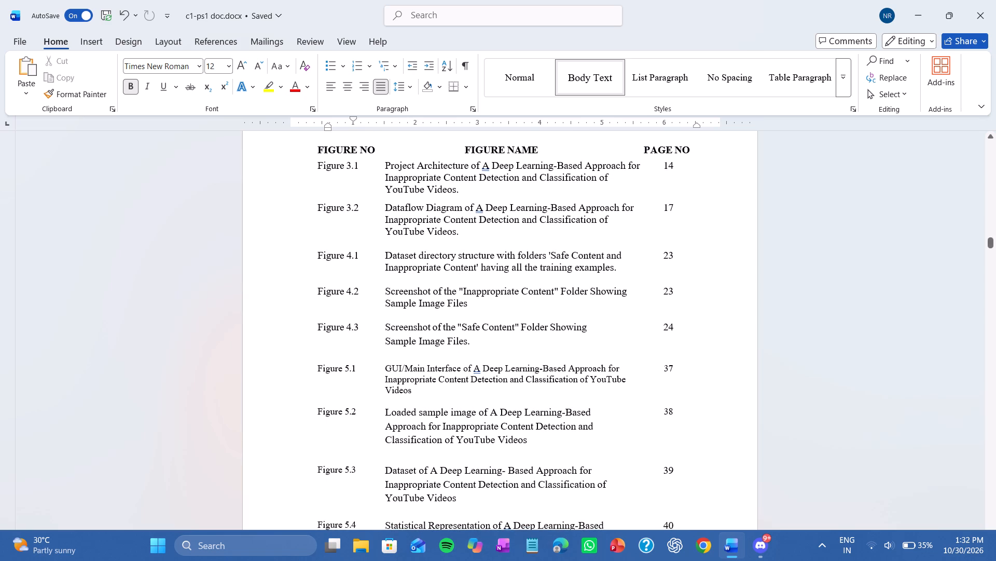
scroll(416, 316, "down", 2)
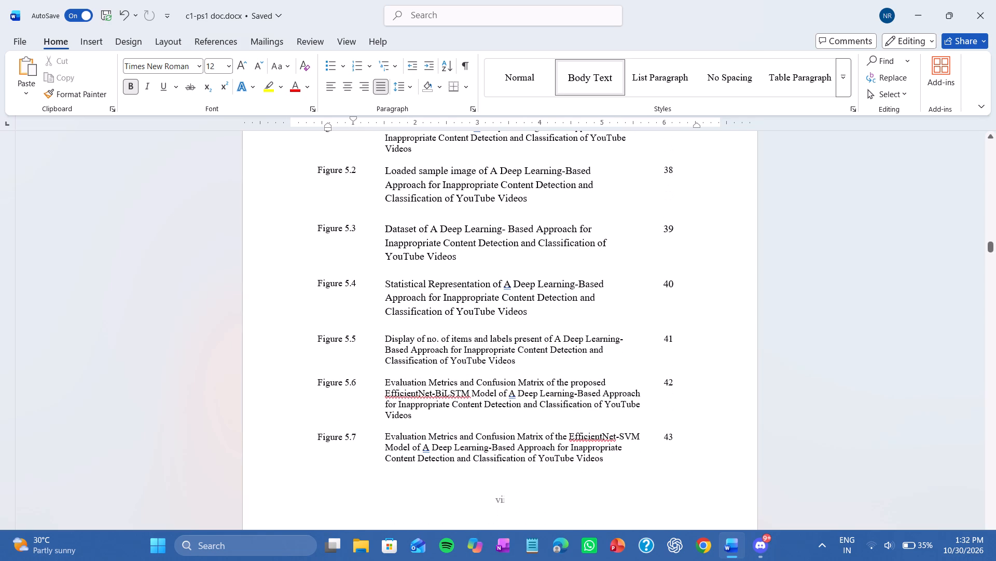
left_click_drag(618, 457, 551, 432)
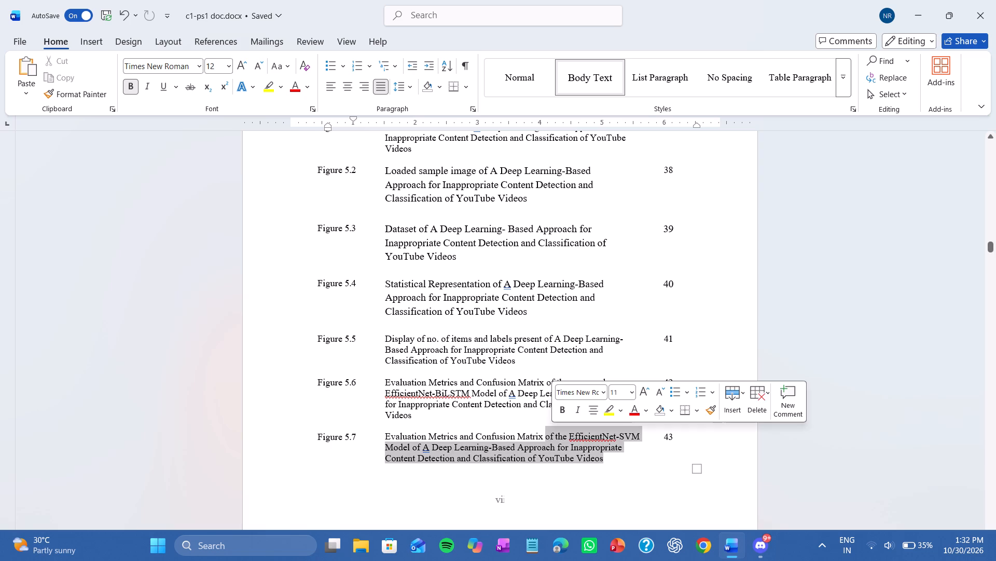
key("shift+Up")
key("shift+Up")
key("shift+Up")
key("shift+Up")
key("shift+Up")
key("shift+Up")
key("shift+Up")
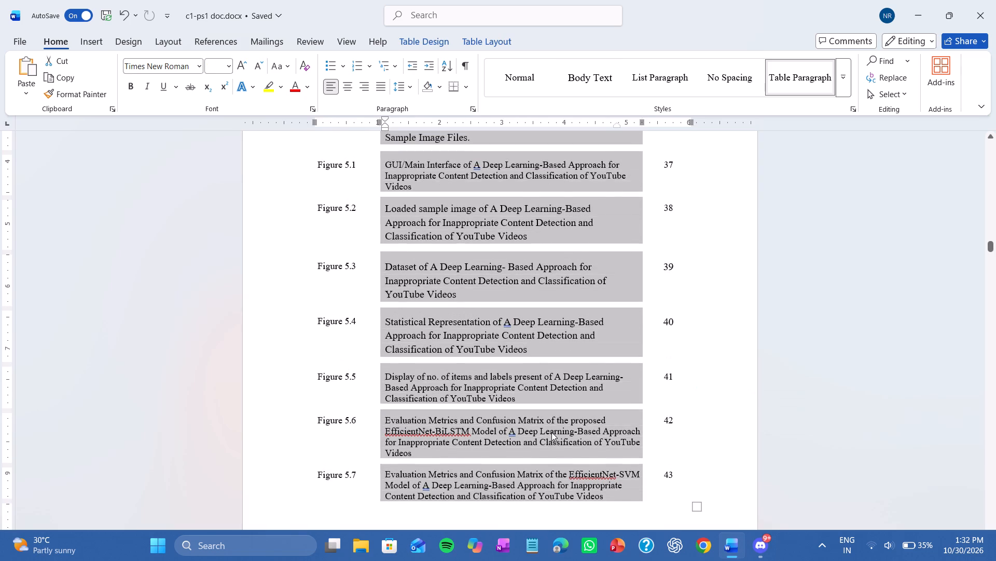
key("shift+Up")
key("shift+Up")
key("shift+Up")
key("shift+Up")
key("shift+Up")
key("shift+Down")
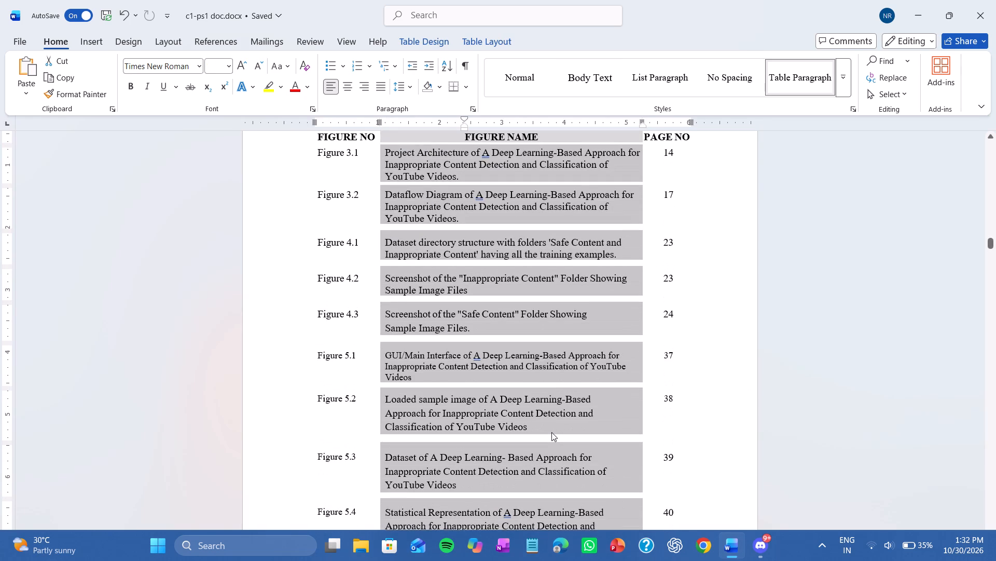
key("shift+Down")
key("shift+Down")
key("BackSpace")
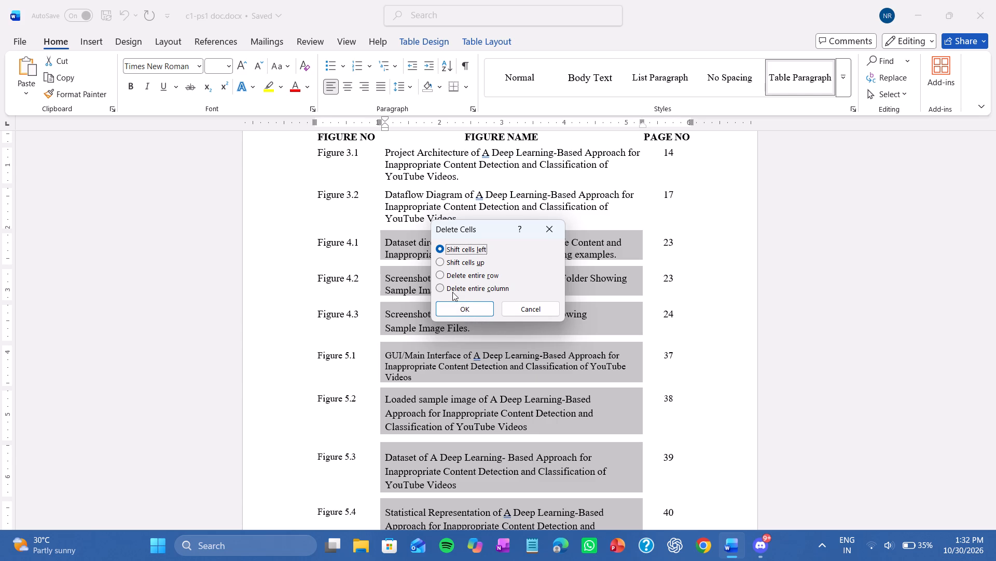
left_click(442, 260)
left_click(441, 276)
key("BackSpace")
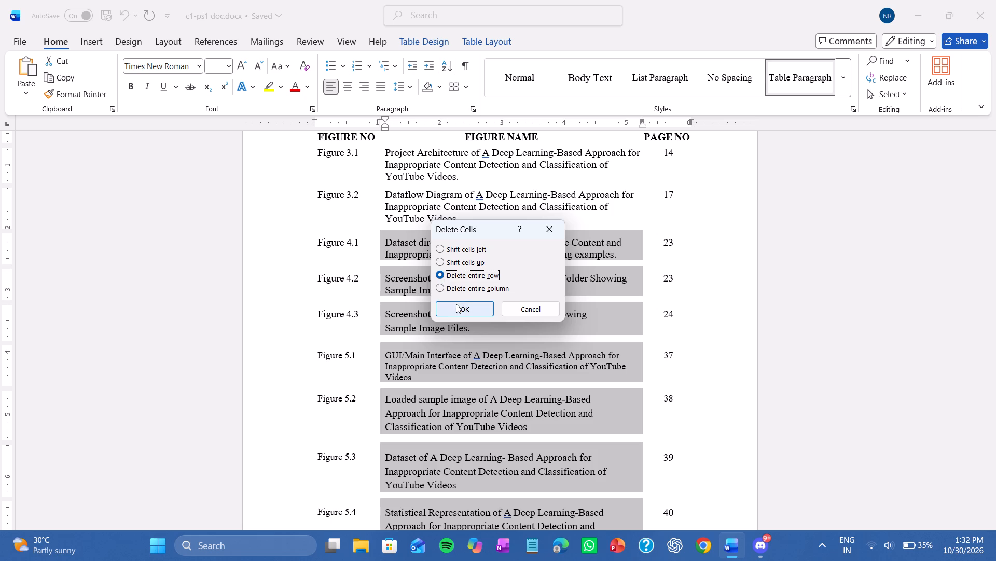
left_click(456, 304)
Delete the remaining Figure 5.8, 5.9 and 5.10 entries, including names and page numbers, from the List of Figures.
scroll(456, 304, "up", 1)
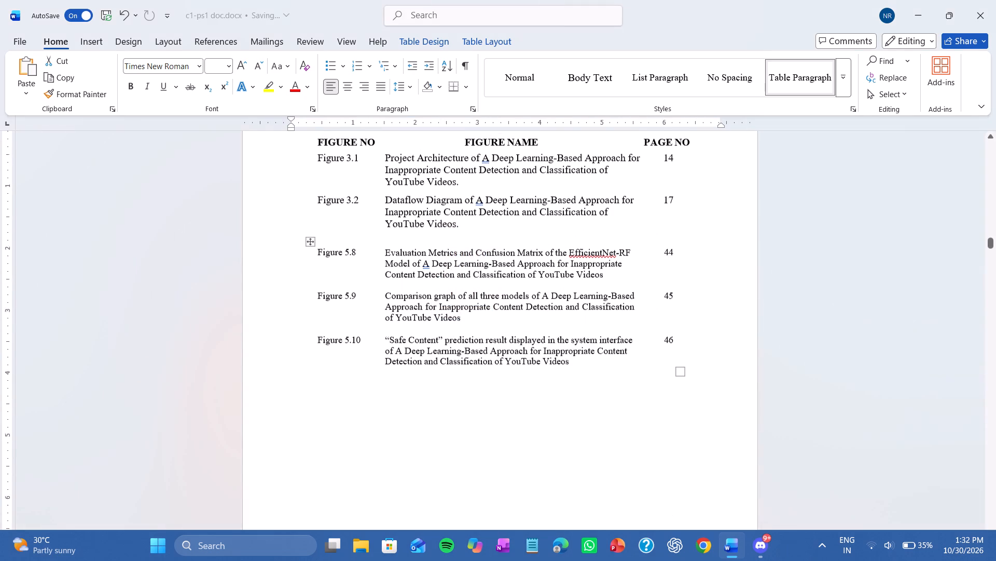
scroll(456, 304, "up", 1)
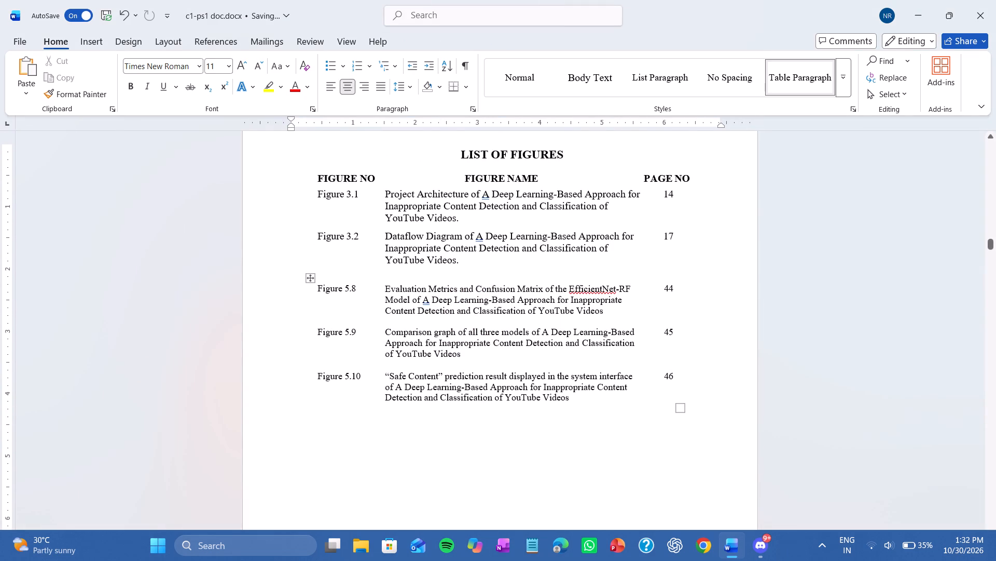
left_click_drag(615, 406, 391, 295)
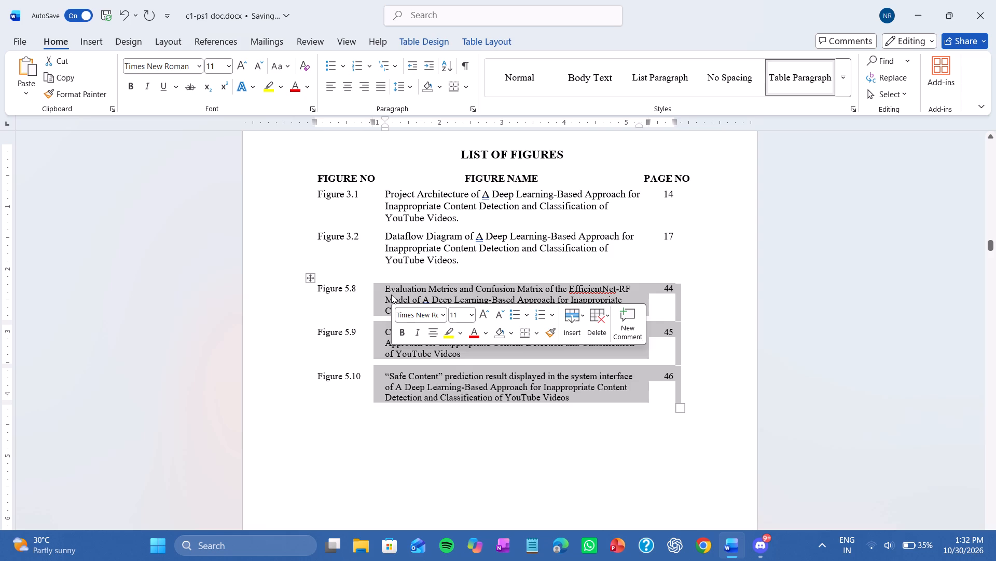
key("BackSpace")
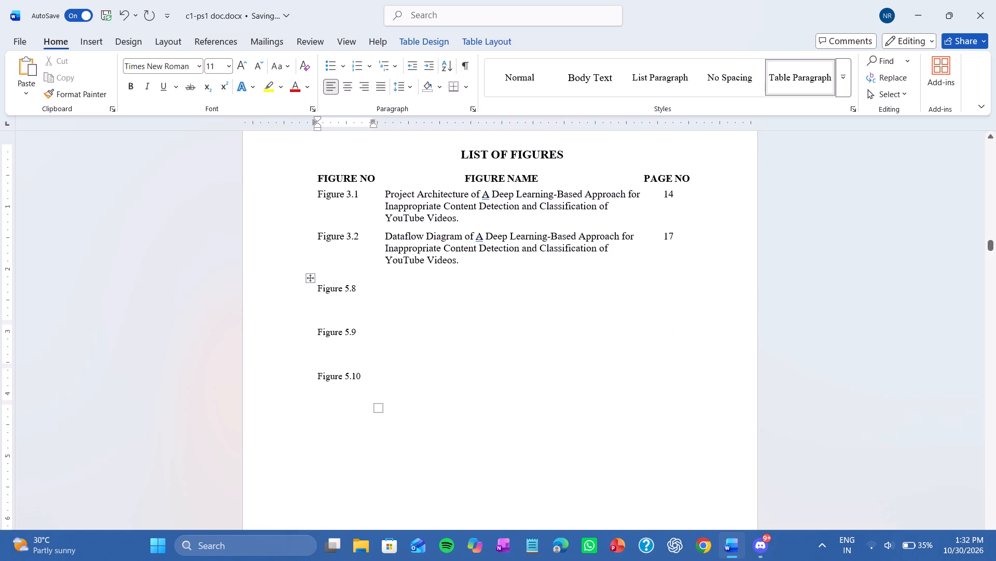
left_click_drag(375, 379, 324, 297)
key("BackSpace")
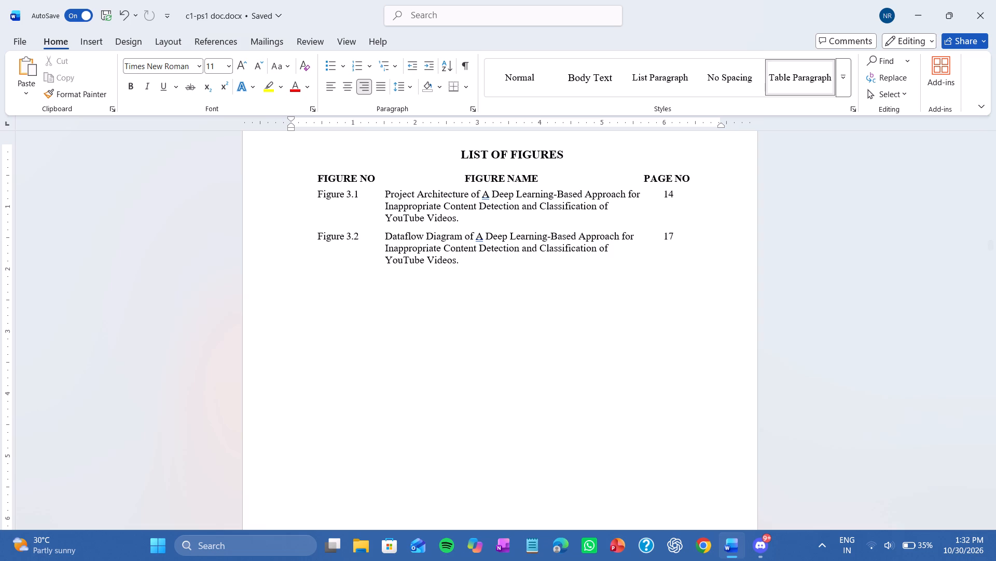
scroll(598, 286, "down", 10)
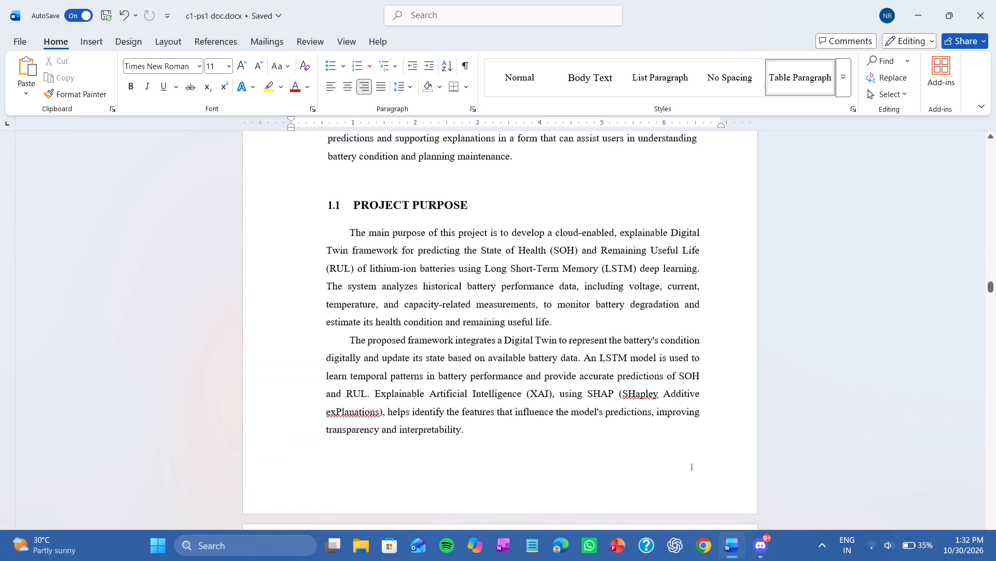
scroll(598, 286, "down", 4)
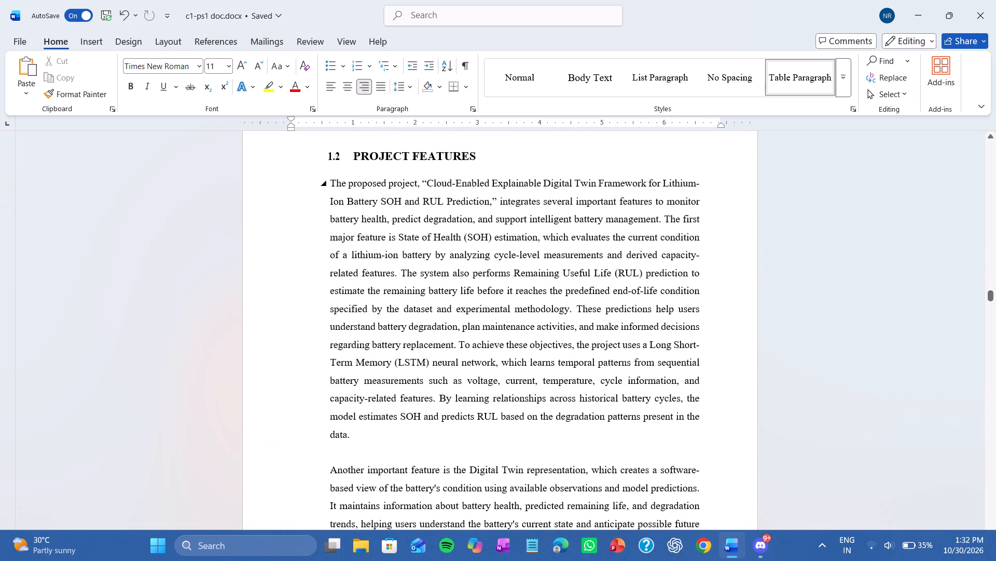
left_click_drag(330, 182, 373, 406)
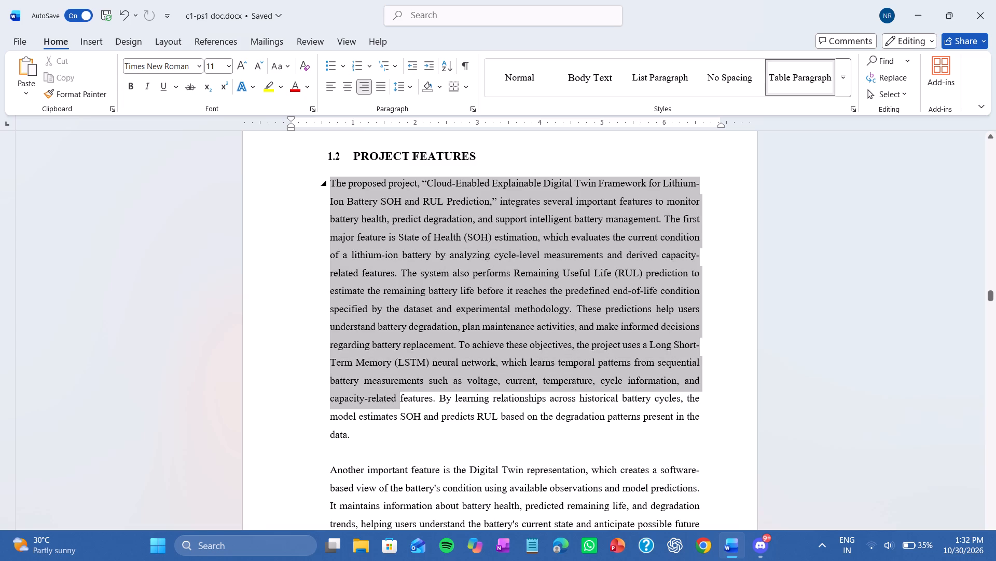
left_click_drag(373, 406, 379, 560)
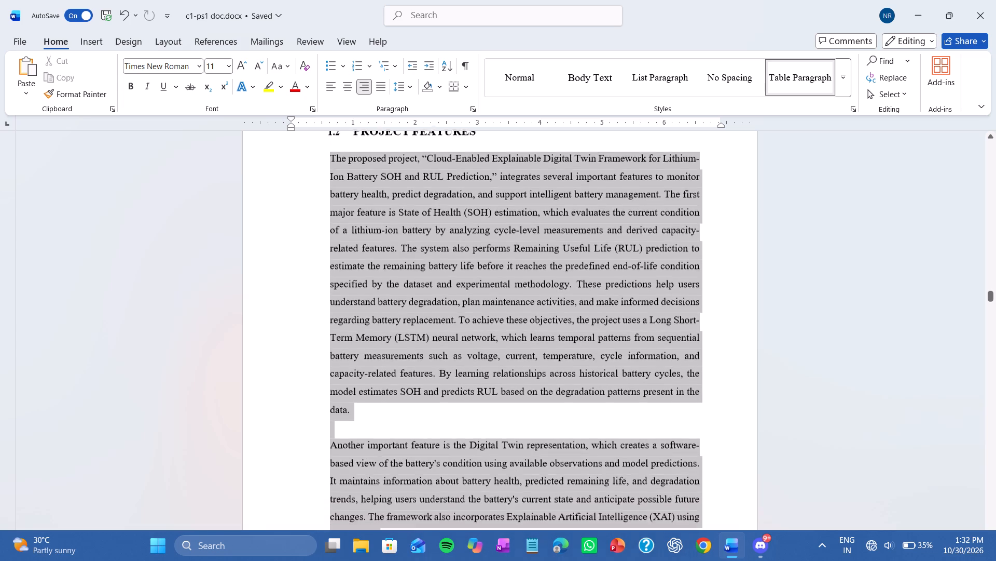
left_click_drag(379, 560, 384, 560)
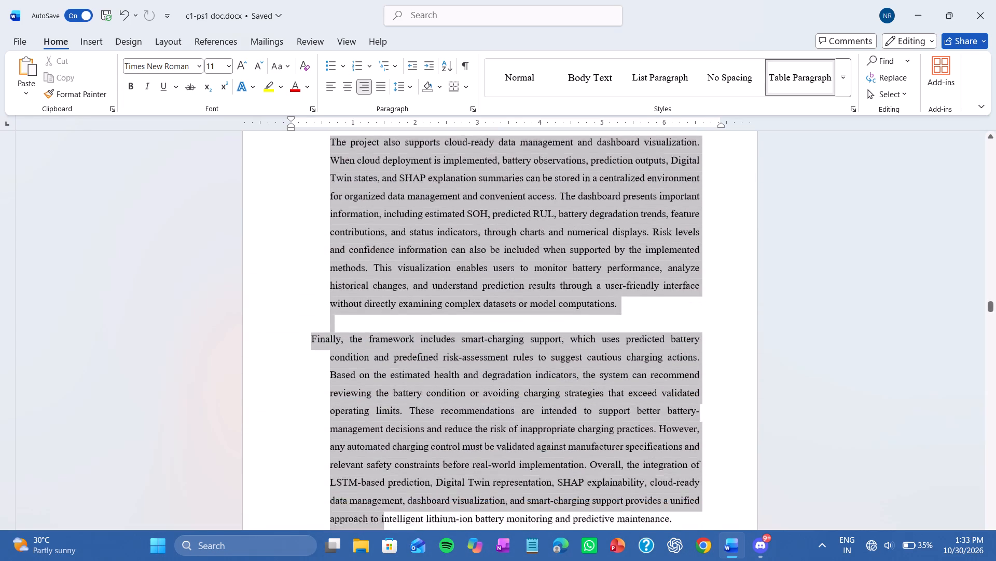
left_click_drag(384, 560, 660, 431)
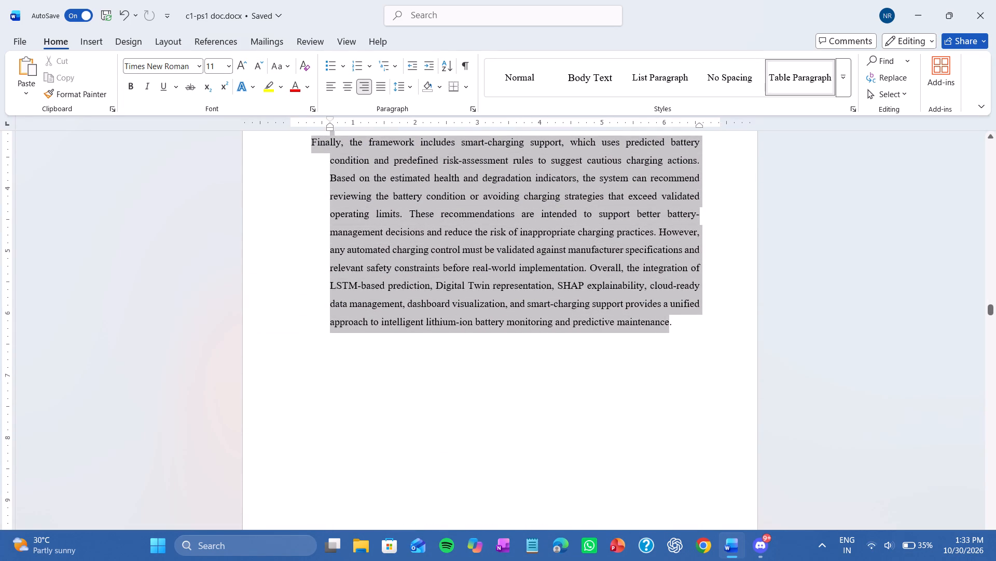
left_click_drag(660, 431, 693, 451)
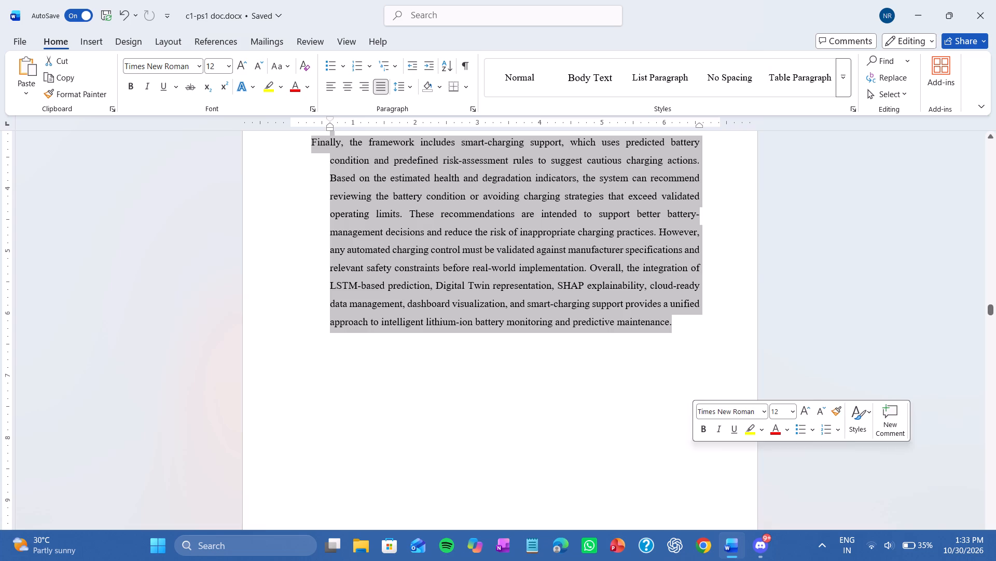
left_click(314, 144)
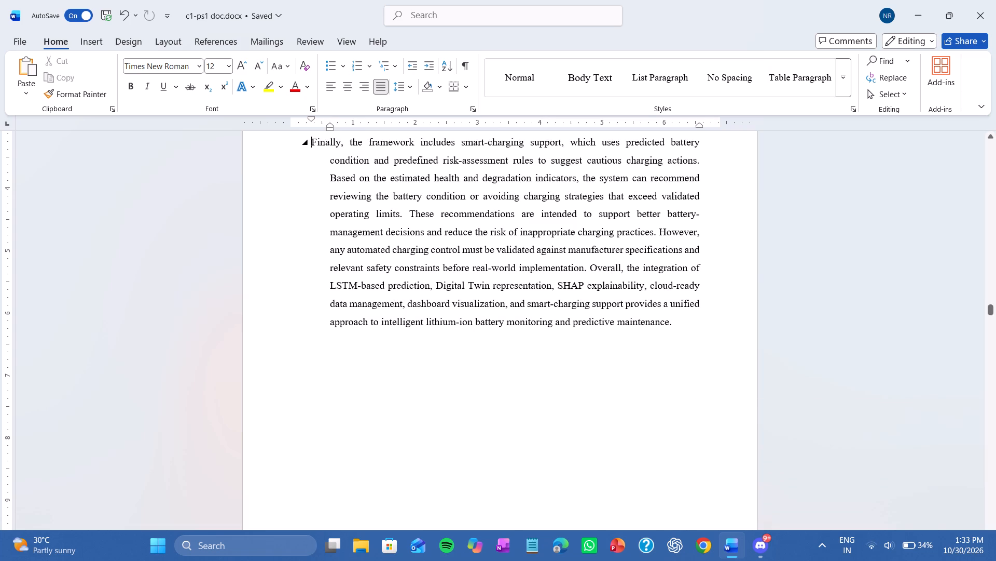
In section 1.2 Project Features, move the first-line indent of the "Finally, the framework includes" paragraph to the ruler's 1 mark.
left_click_drag(312, 144, 386, 288)
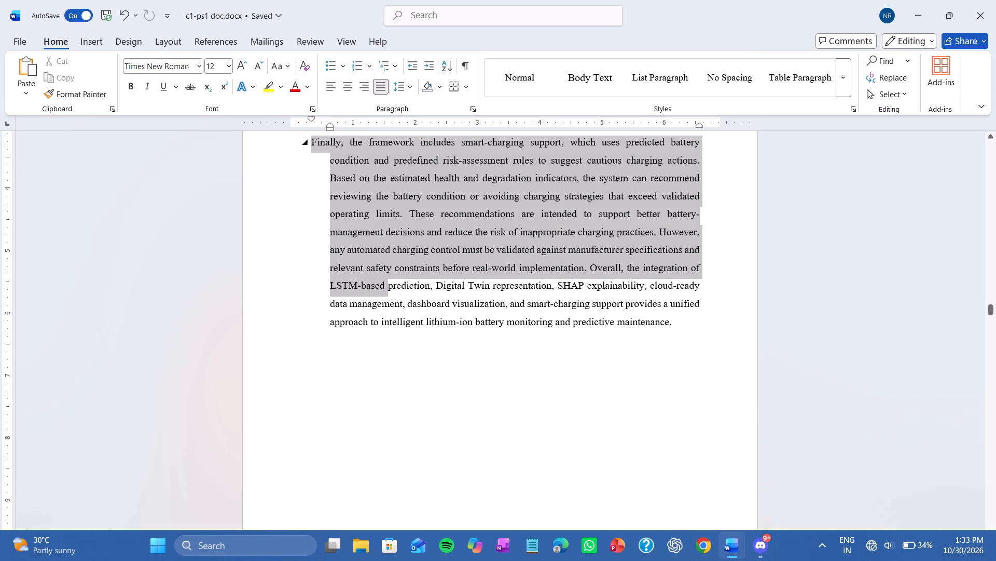
left_click_drag(386, 288, 719, 319)
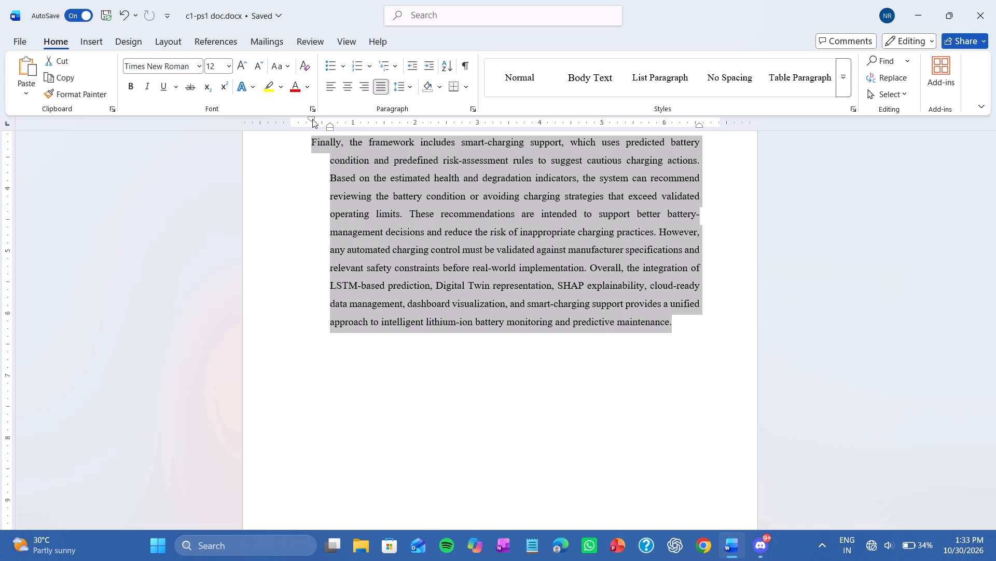
left_click_drag(312, 119, 345, 122)
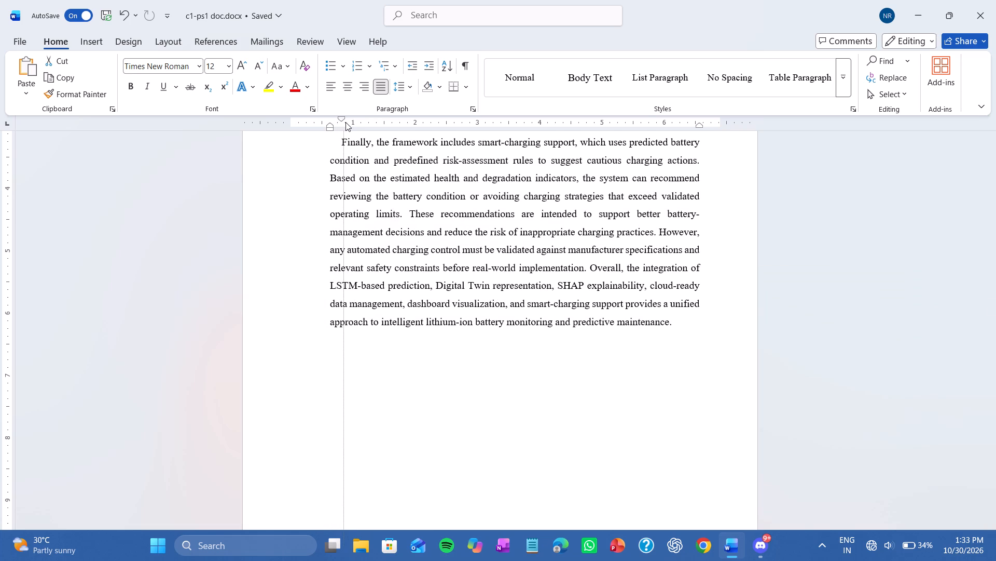
left_click_drag(345, 122, 354, 122)
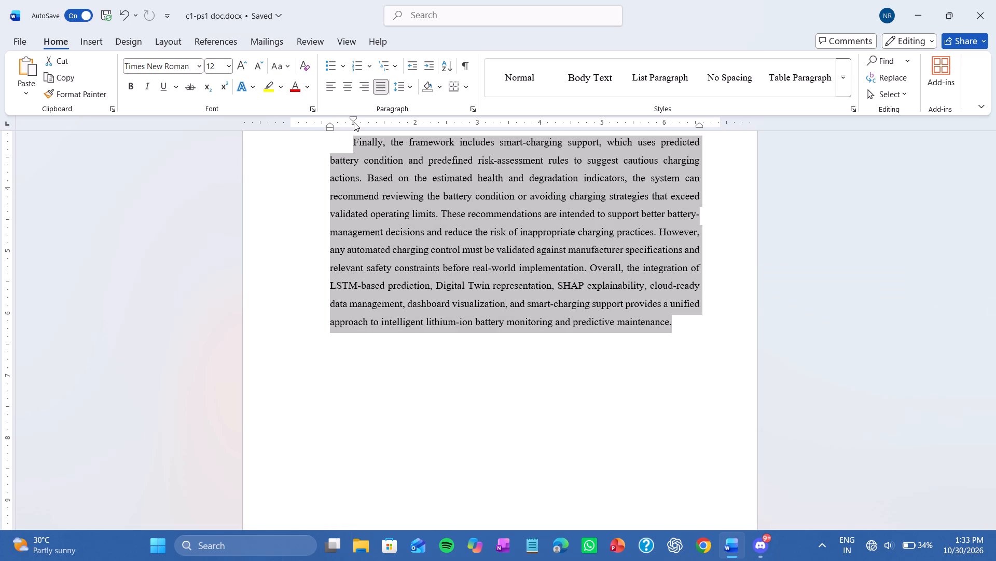
left_click(651, 391)
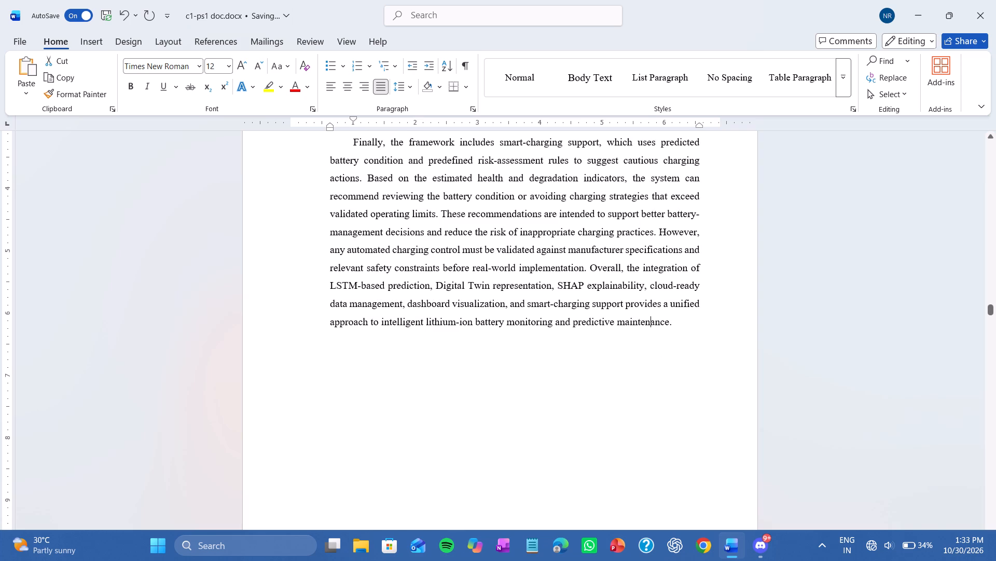
Set the first-line indent at the ruler's 1 mark for the section 1.2 paragraphs from "The proposed project" through "The project also supports".
scroll(651, 391, "up", 2)
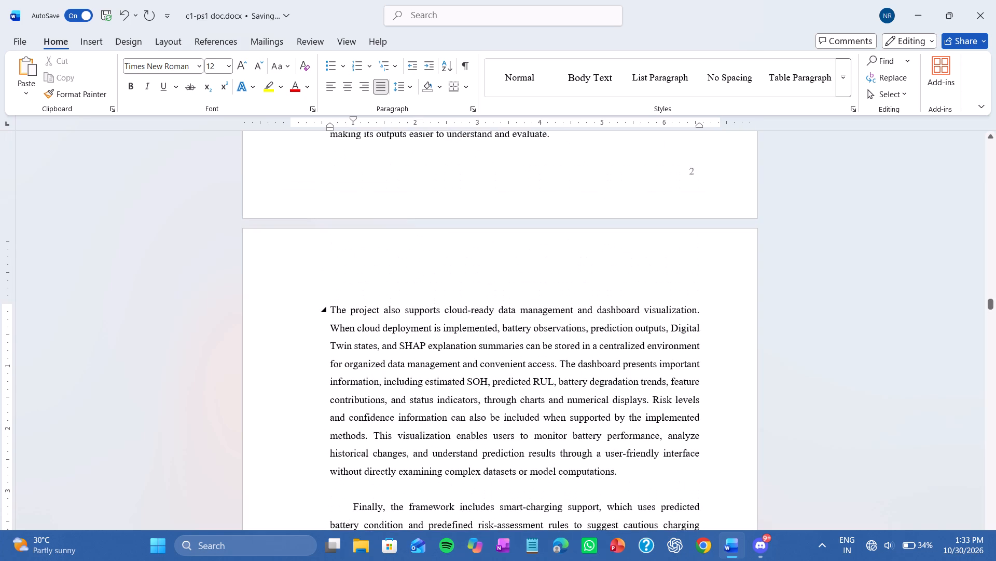
left_click_drag(619, 475, 399, 156)
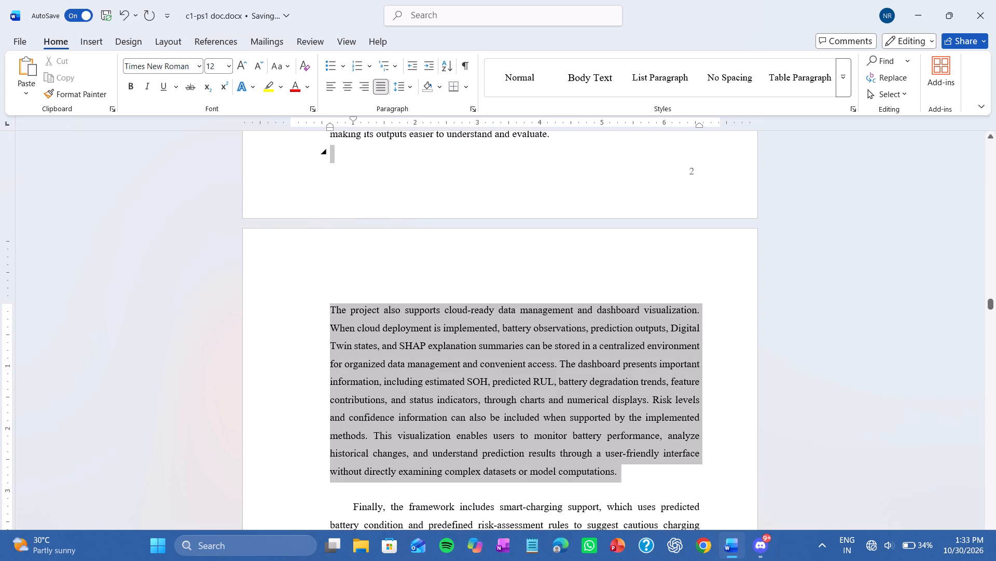
left_click_drag(399, 156, 400, 346)
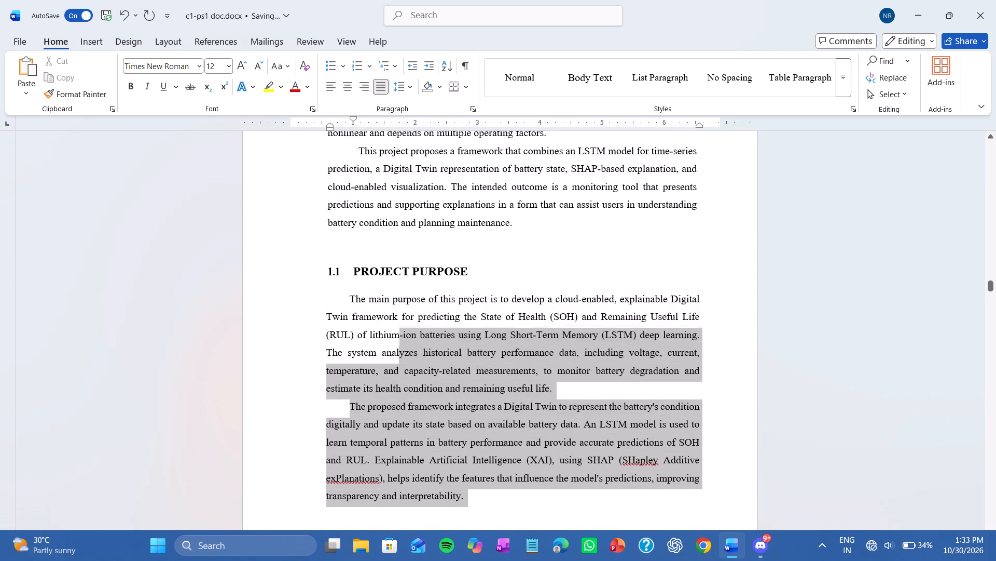
left_click_drag(400, 346, 399, 507)
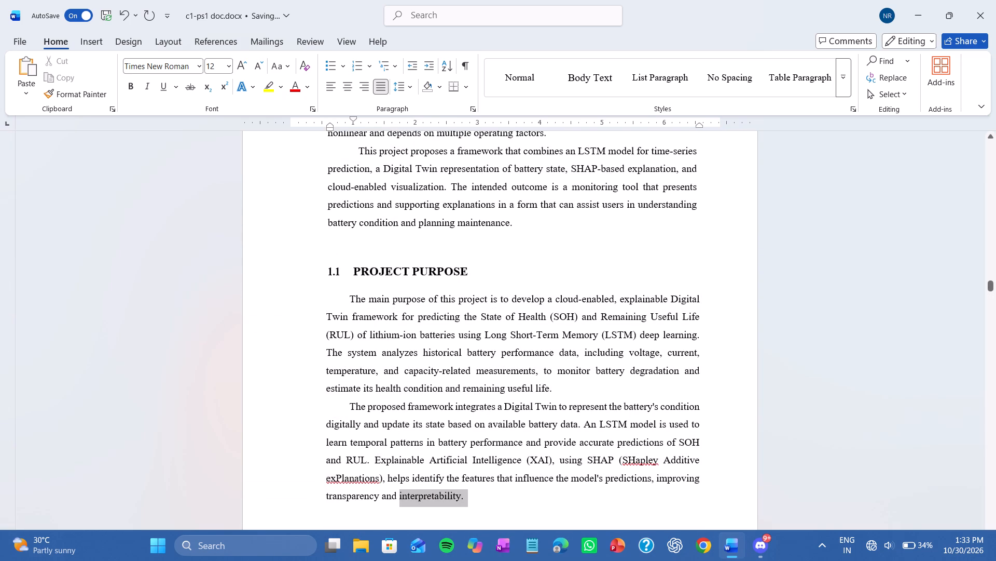
left_click_drag(399, 507, 354, 476)
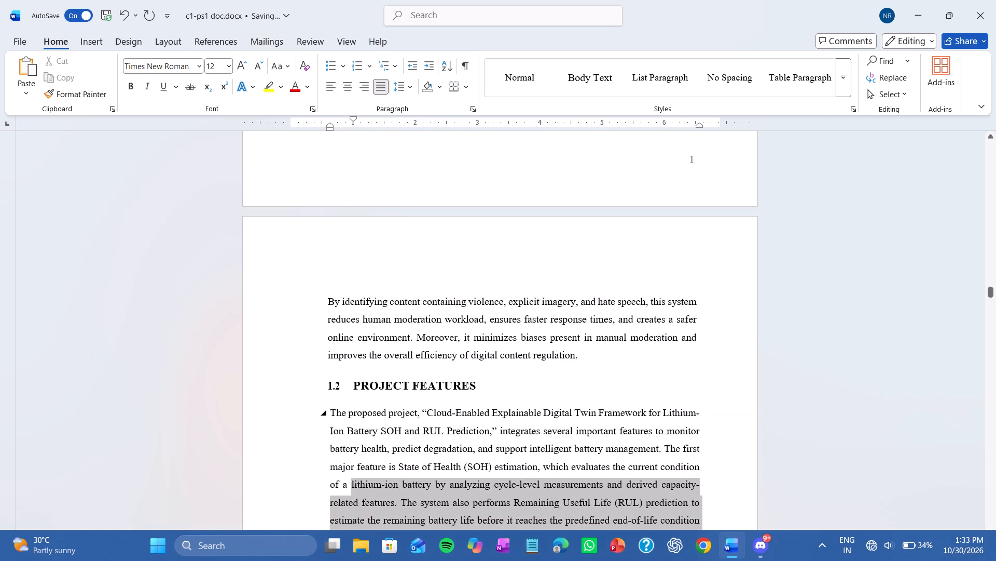
left_click_drag(354, 476, 333, 419)
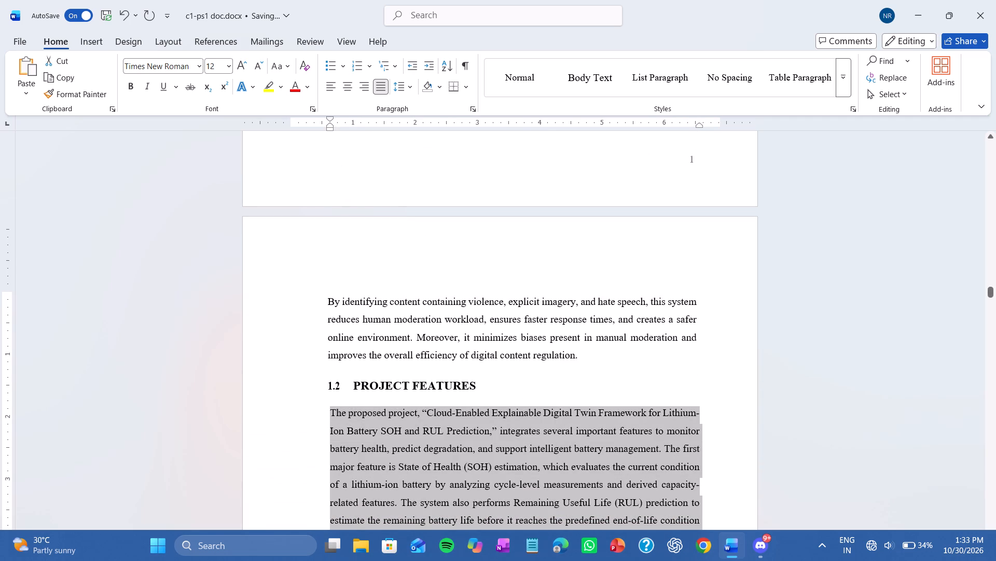
left_click_drag(330, 118, 344, 118)
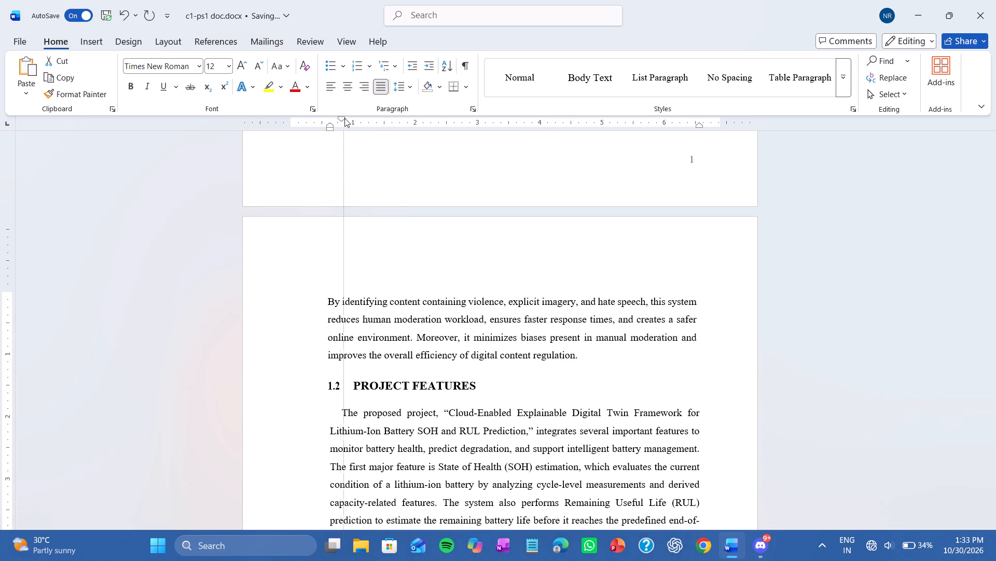
left_click_drag(344, 118, 351, 119)
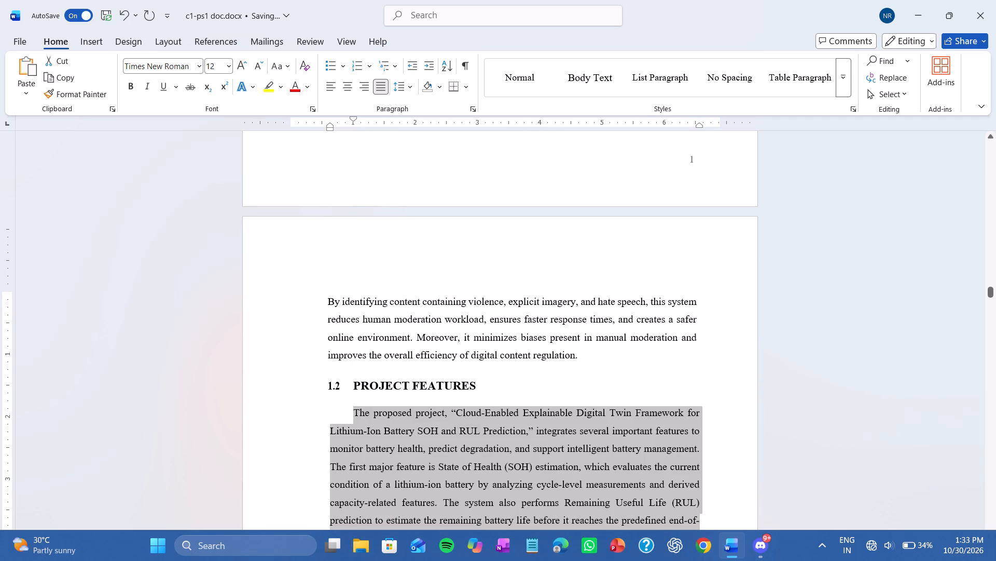
left_click(378, 223)
Set the first-line indent at the ruler's 1 mark for all introductory Literature Review paragraphs preceding section 2.1 Review of Related Work.
scroll(378, 223, "down", 7)
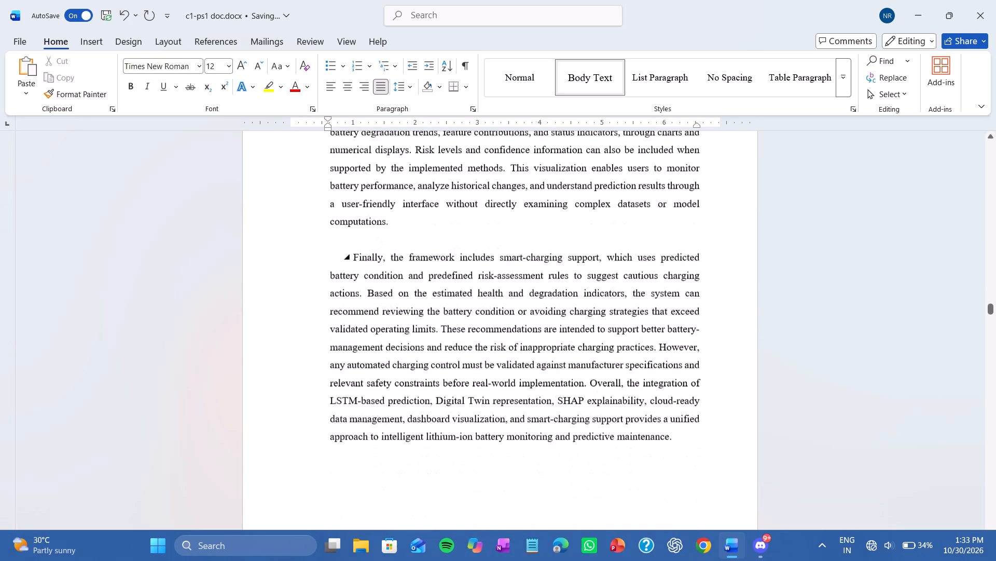
scroll(378, 223, "down", 4)
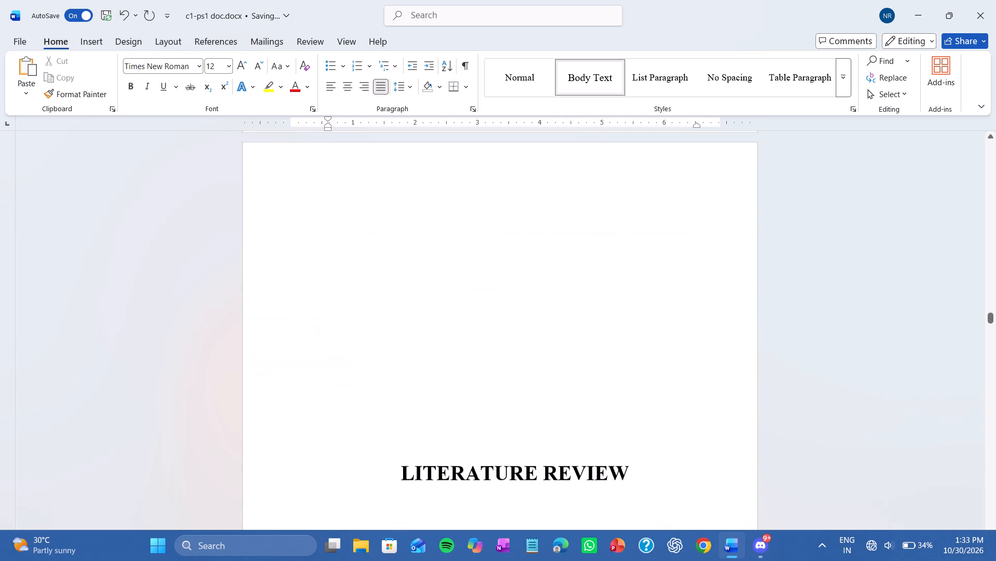
scroll(378, 223, "down", 4)
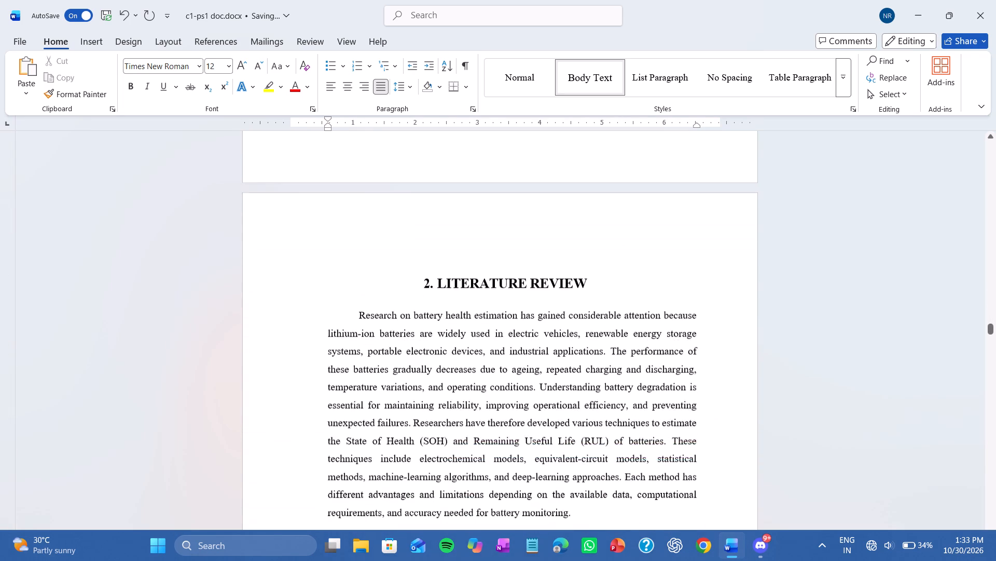
scroll(378, 223, "down", 2)
left_click_drag(357, 201, 544, 560)
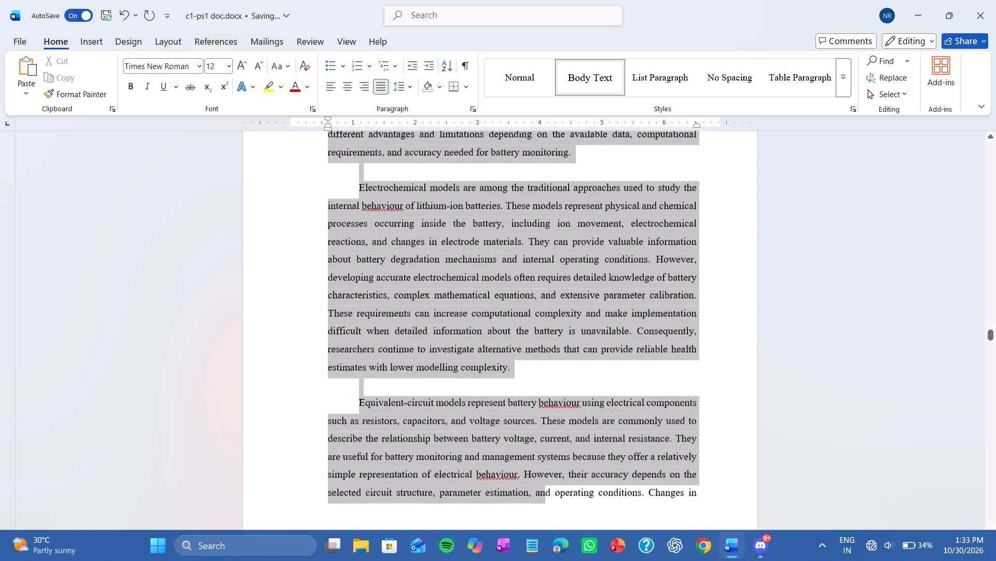
left_click_drag(544, 560, 546, 560)
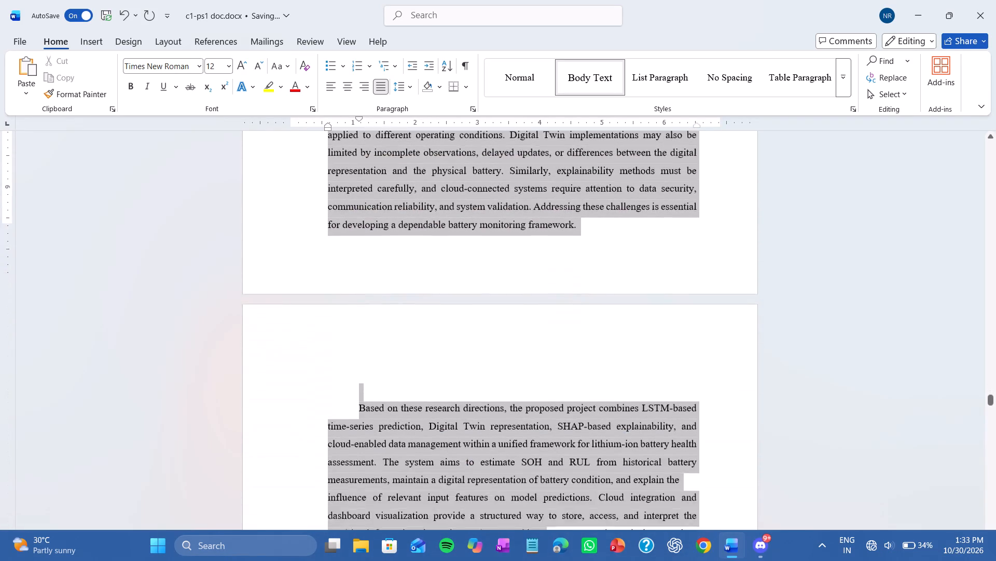
left_click_drag(546, 560, 640, 296)
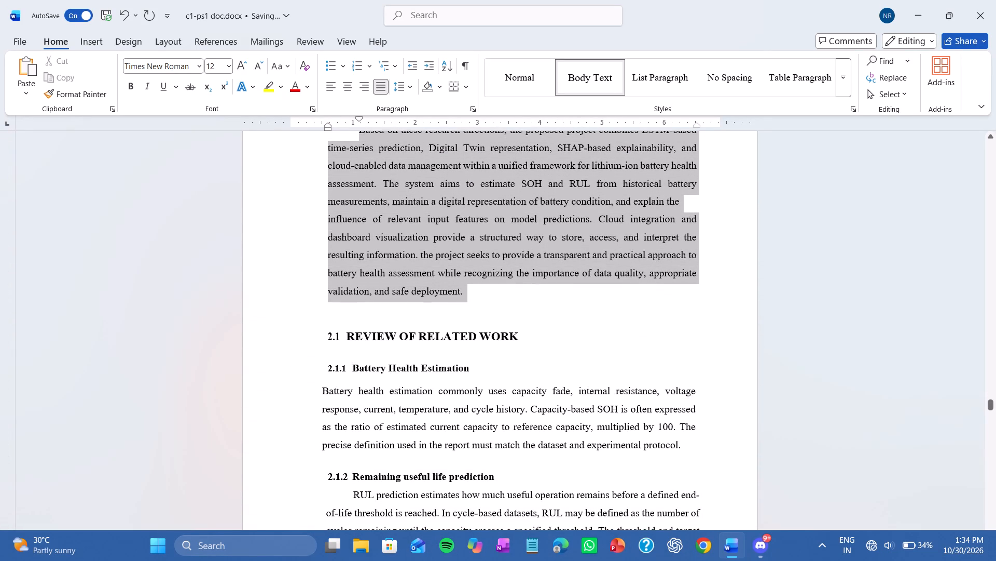
left_click_drag(640, 296, 641, 297)
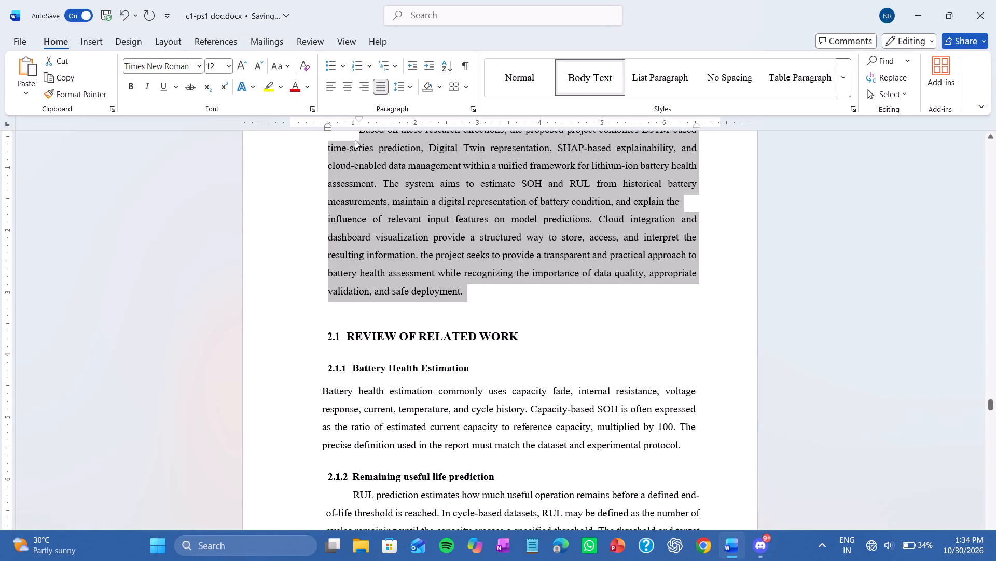
left_click_drag(358, 118, 353, 118)
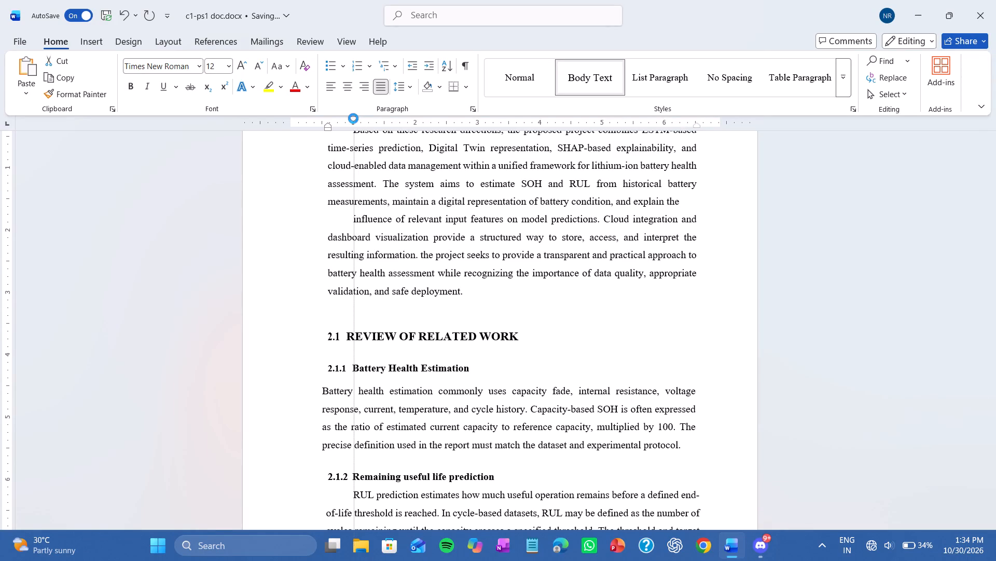
left_click_drag(353, 118, 354, 119)
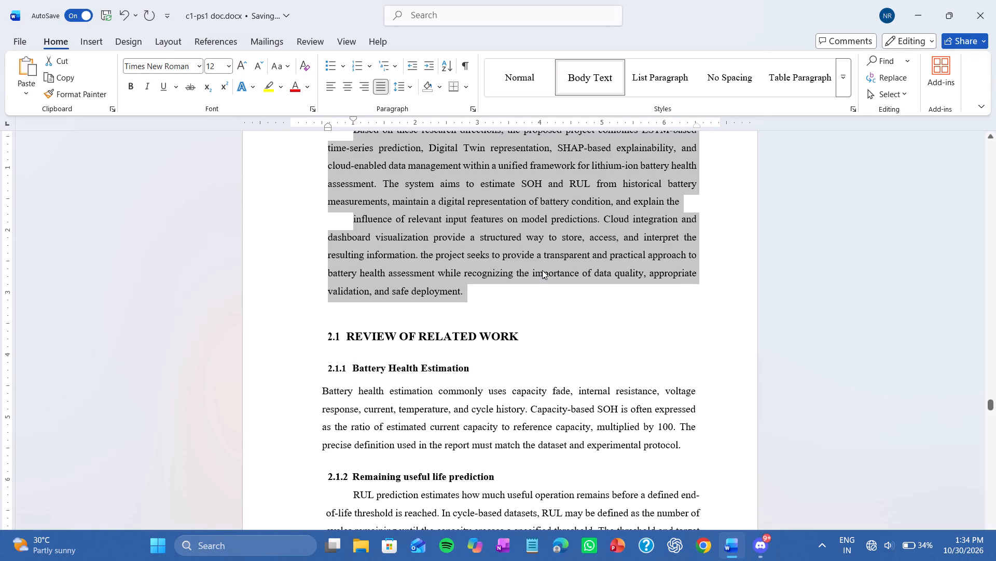
Delete the blank line above the "Based on these research directions" paragraph in the Literature Review.
scroll(676, 300, "up", 1)
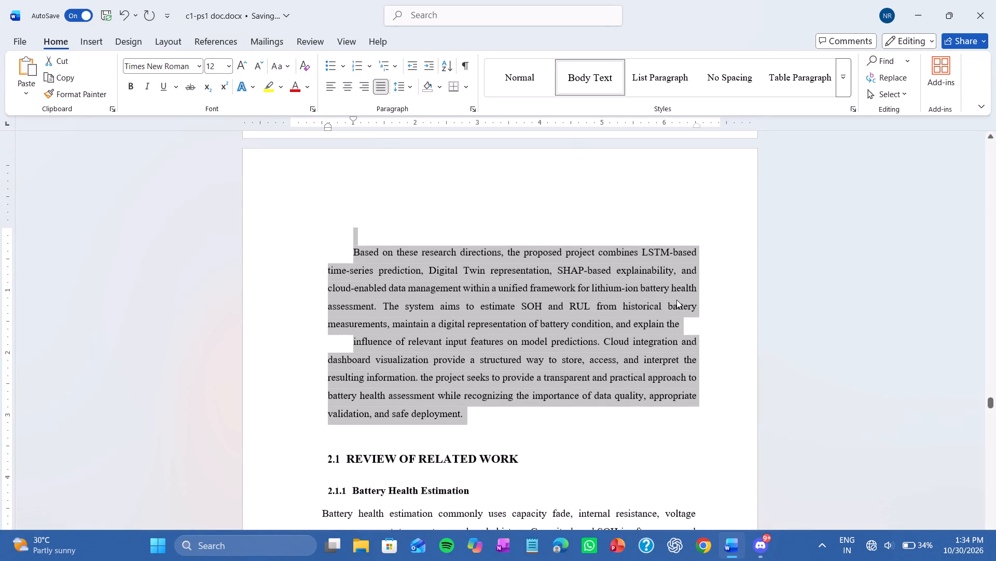
scroll(676, 300, "up", 2)
left_click(473, 383)
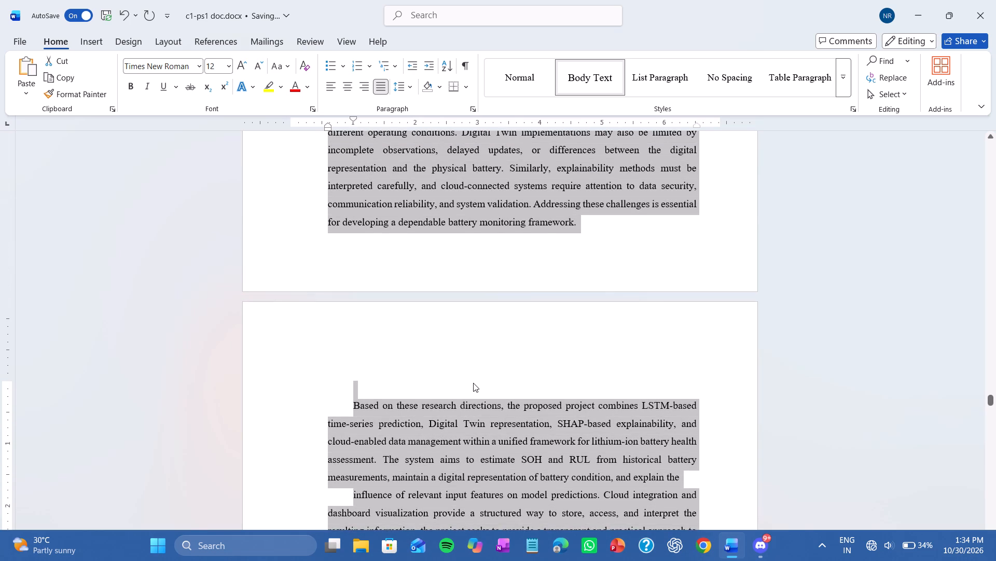
key("BackSpace")
key("BackSpace")
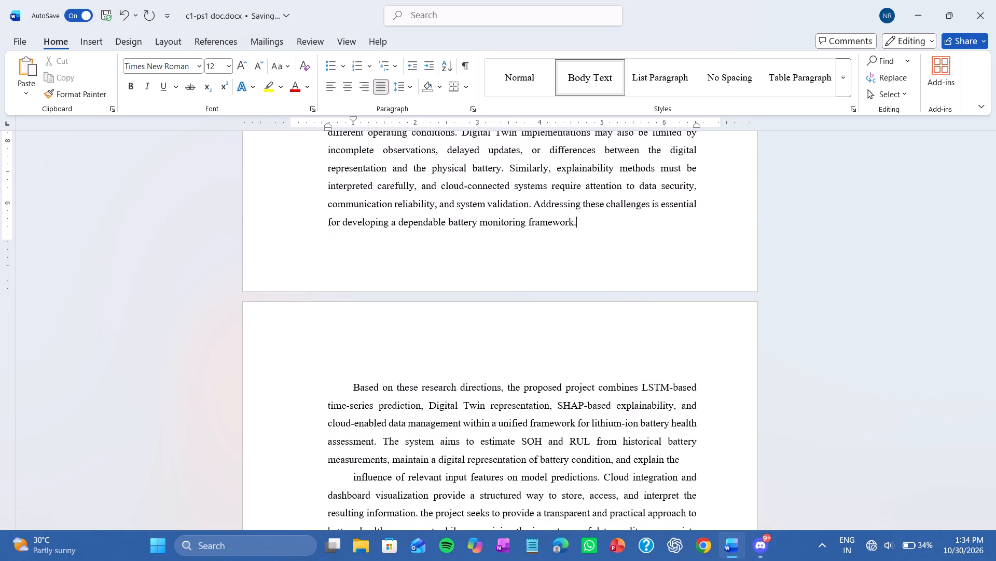
Insert a blank line between the section 2.1.2 Remaining useful life prediction paragraph and the 2.1.3 heading.
scroll(473, 383, "up", 2)
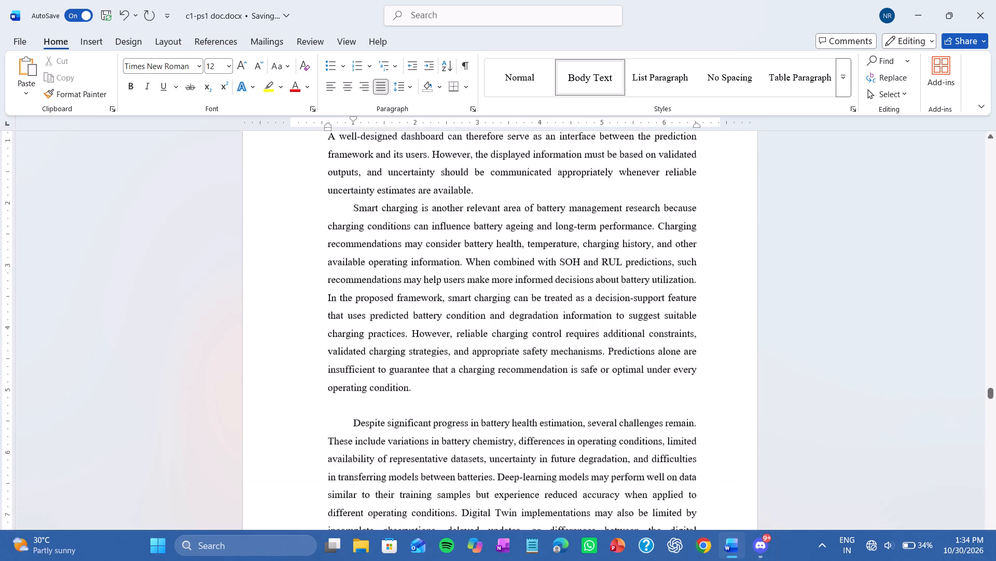
scroll(473, 383, "up", 1)
scroll(473, 383, "down", 6)
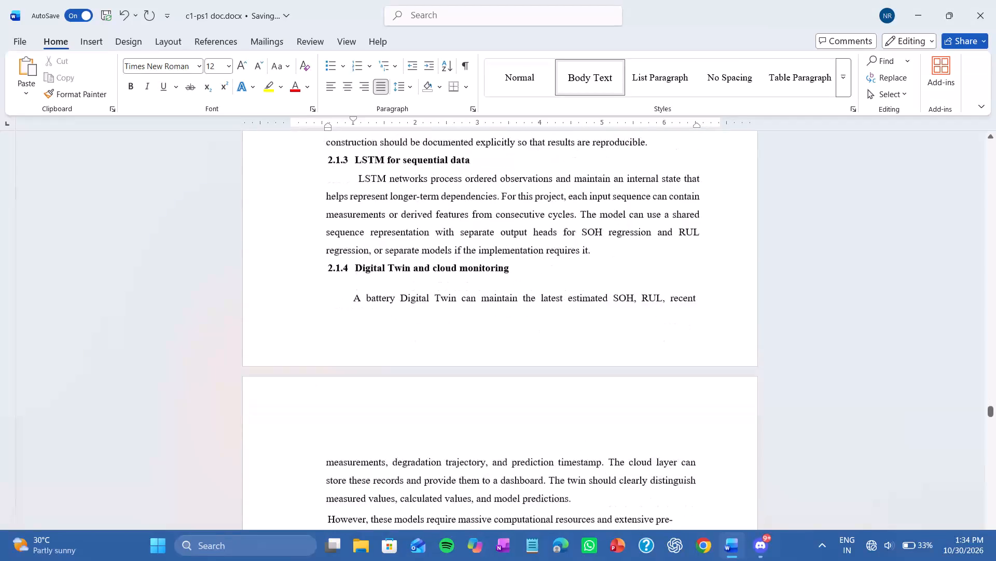
scroll(473, 383, "down", 1)
scroll(473, 383, "up", 1)
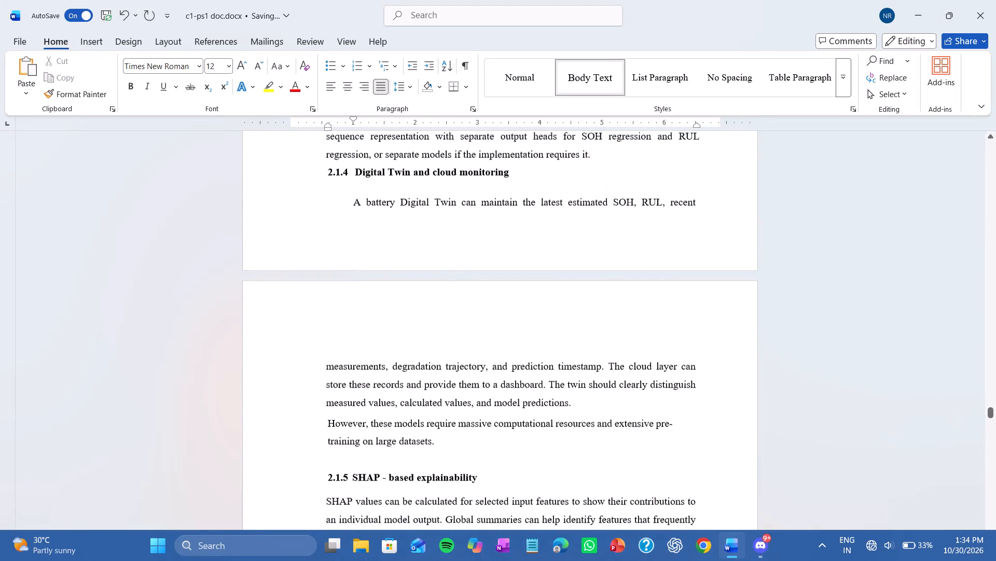
scroll(366, 328, "up", 1)
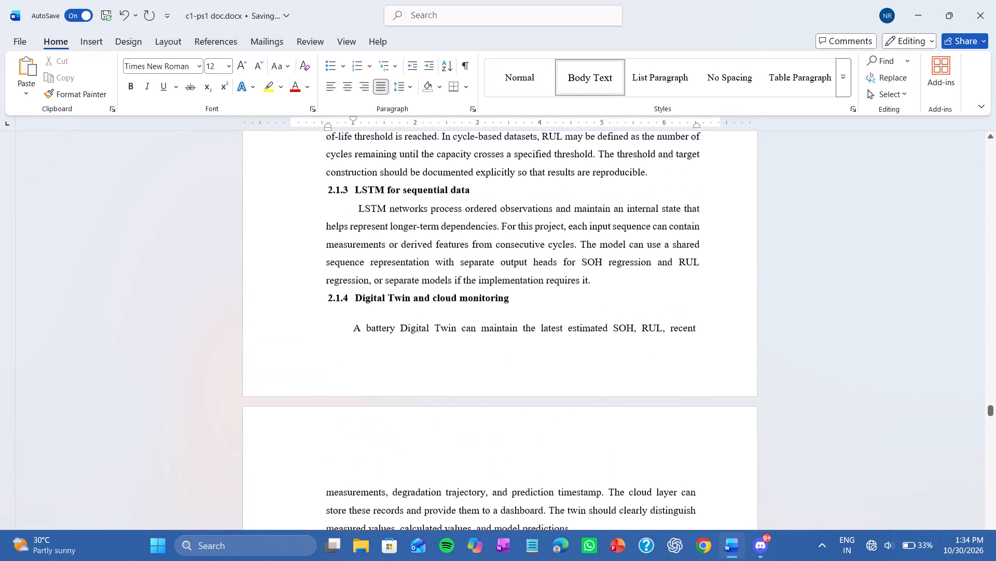
scroll(366, 328, "up", 2)
scroll(482, 319, "up", 1)
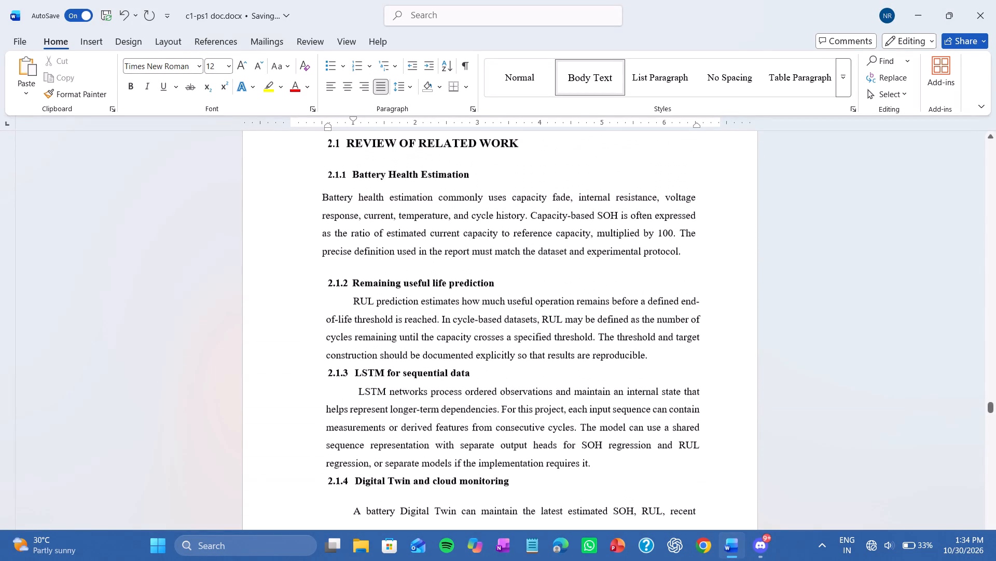
left_click(660, 356)
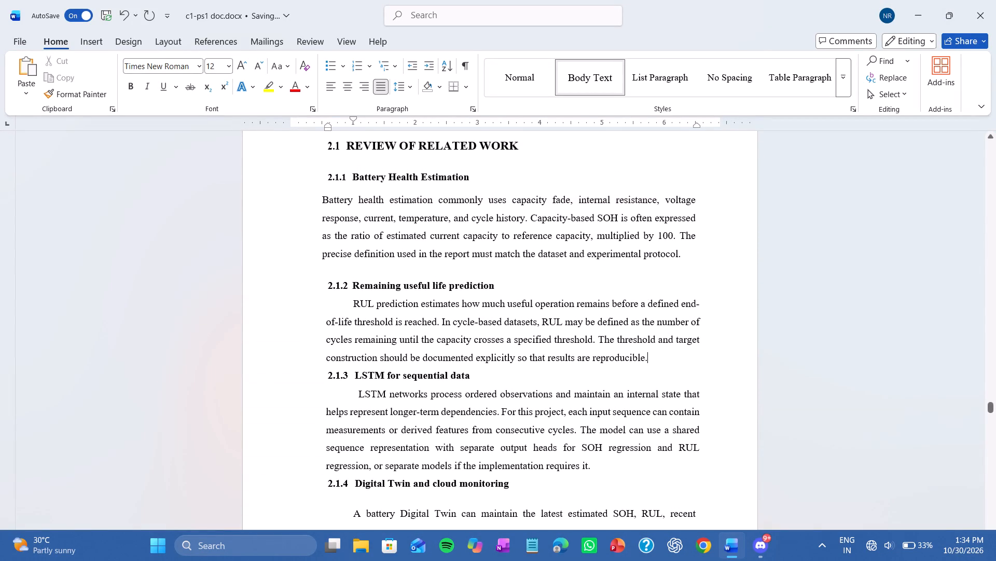
key("Return")
Set the first-line indent of the section 2.1.1 Battery Health Estimation paragraph at the ruler's 1 mark.
scroll(564, 391, "down", 1)
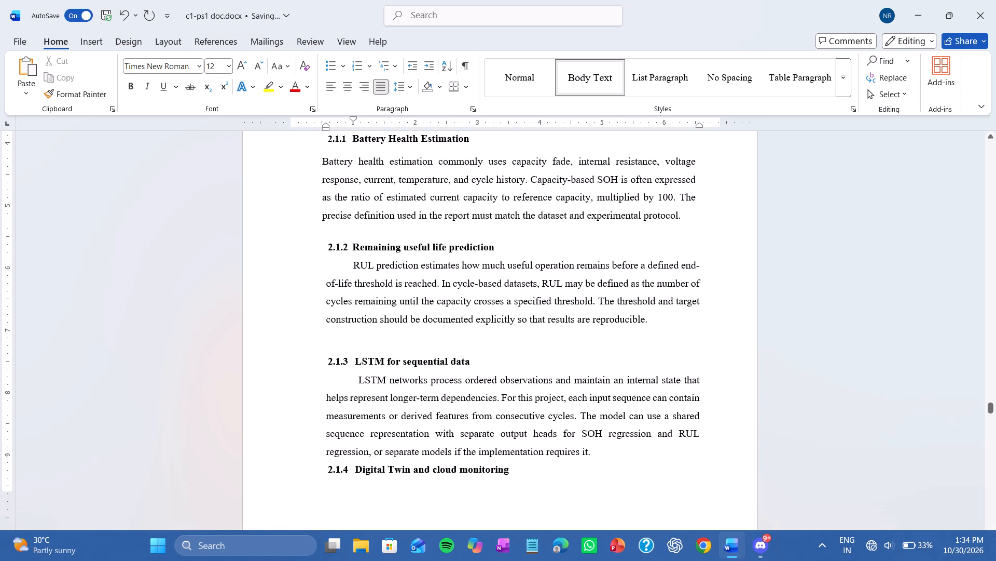
scroll(499, 368, "up", 1)
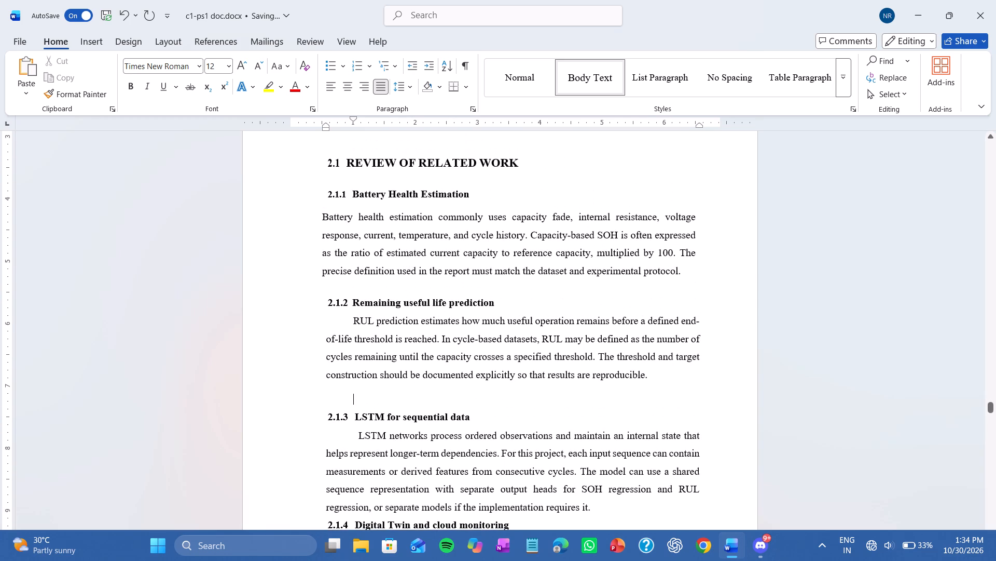
scroll(664, 384, "up", 1)
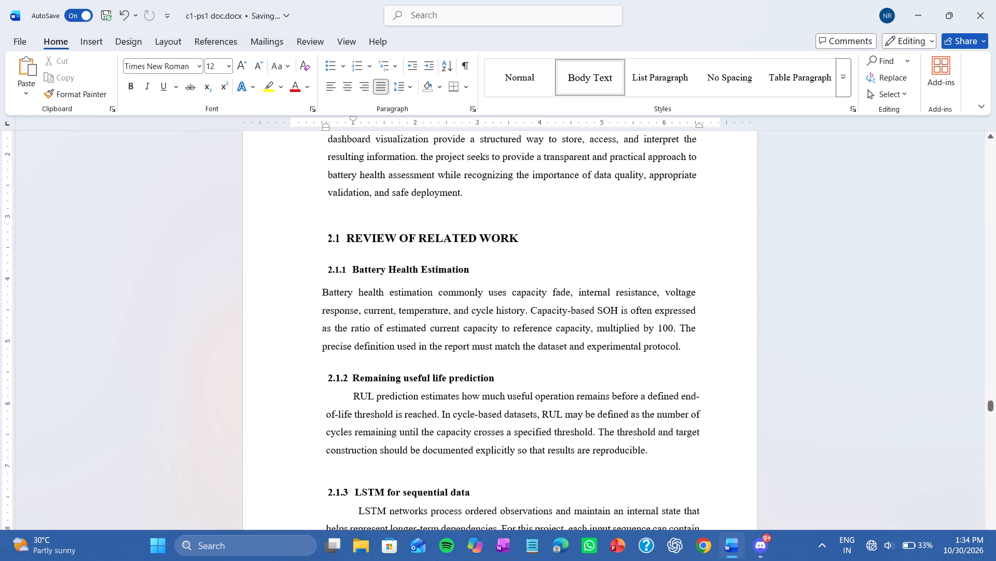
scroll(664, 384, "up", 1)
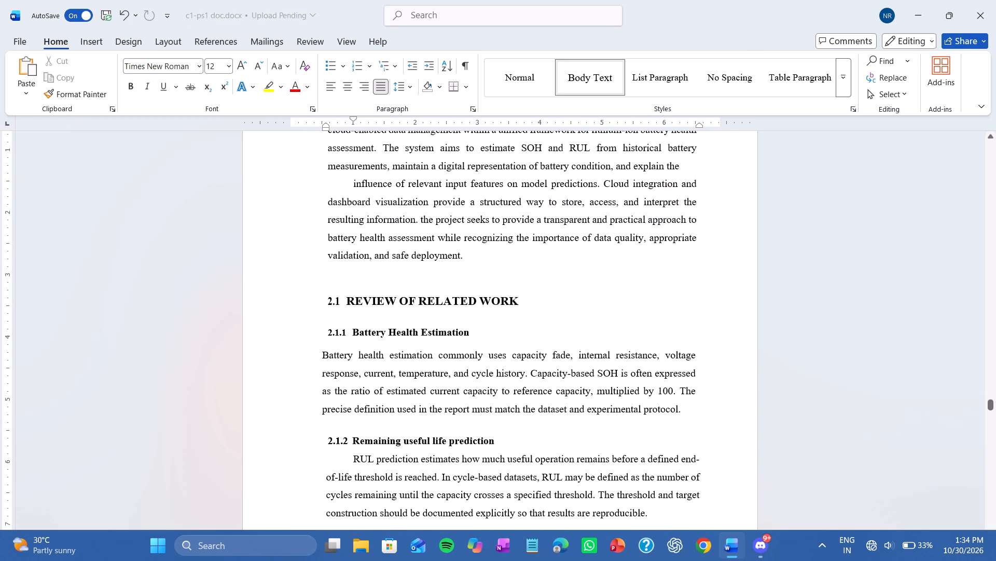
left_click_drag(685, 409, 305, 363)
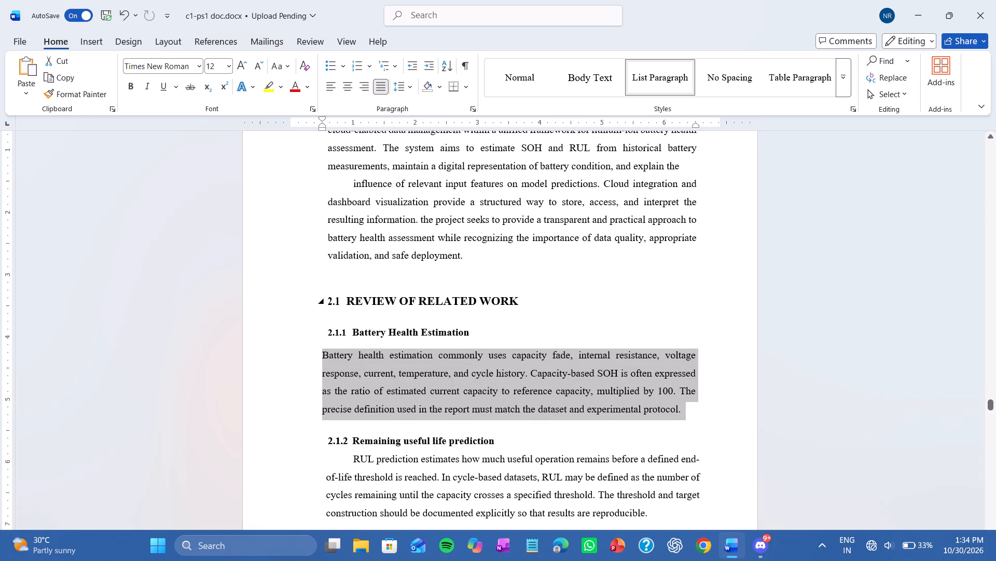
left_click_drag(323, 116, 348, 119)
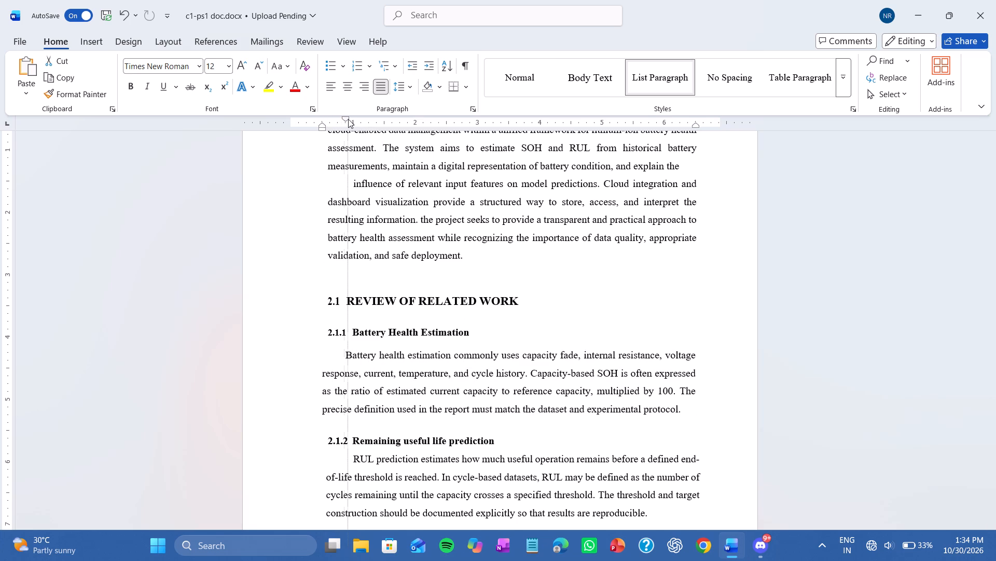
left_click_drag(348, 119, 354, 119)
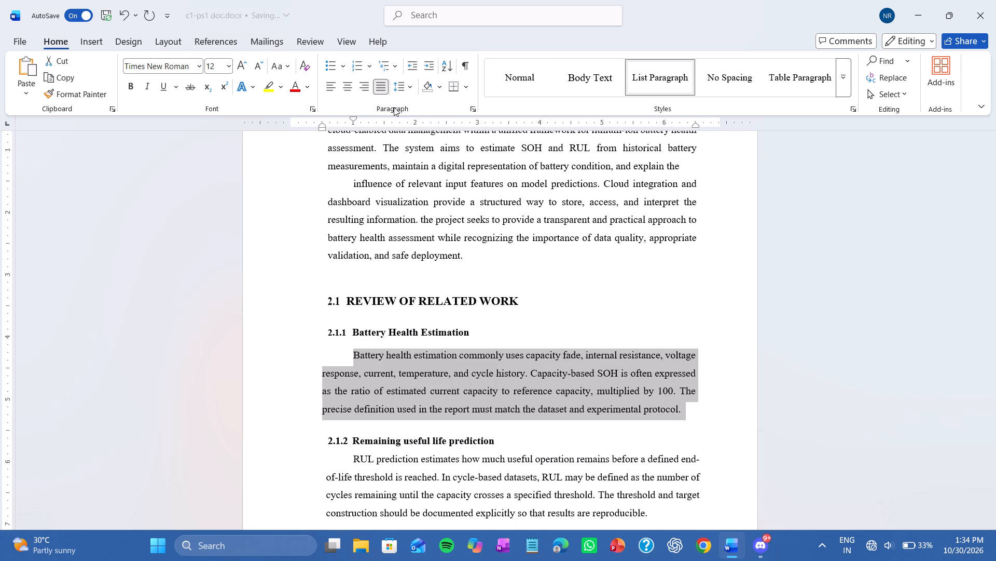
left_click(406, 90)
left_click(406, 90)
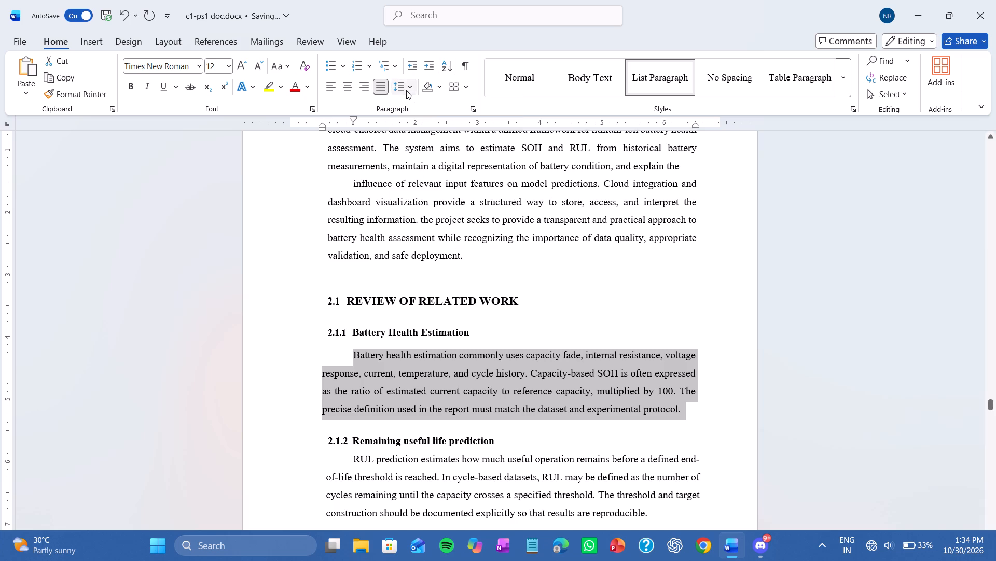
left_click(550, 315)
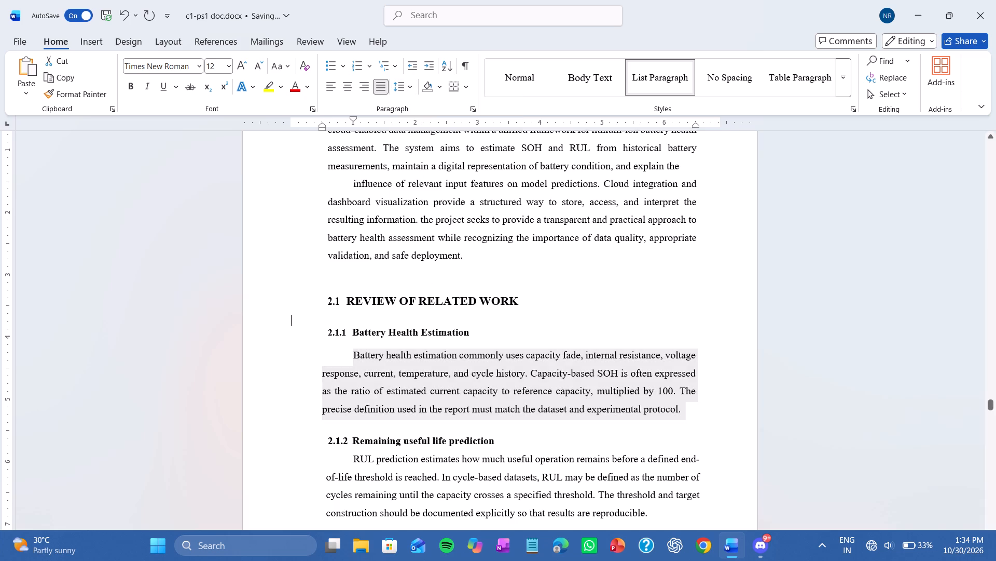
Insert a blank line between the section 2.1.3 LSTM for sequential data paragraph and the 2.1.4 heading.
scroll(550, 315, "down", 2)
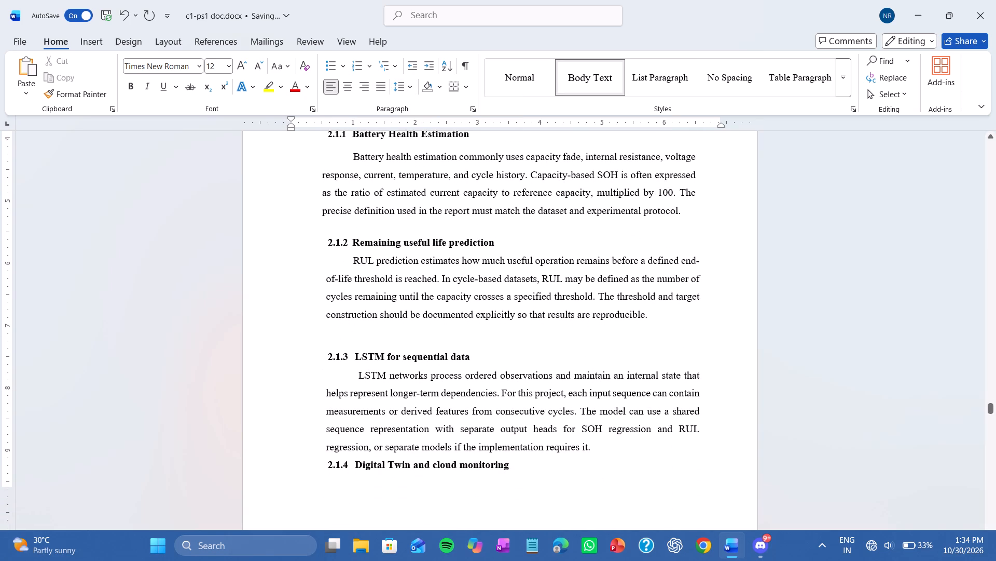
scroll(511, 380, "down", 1)
left_click(591, 390)
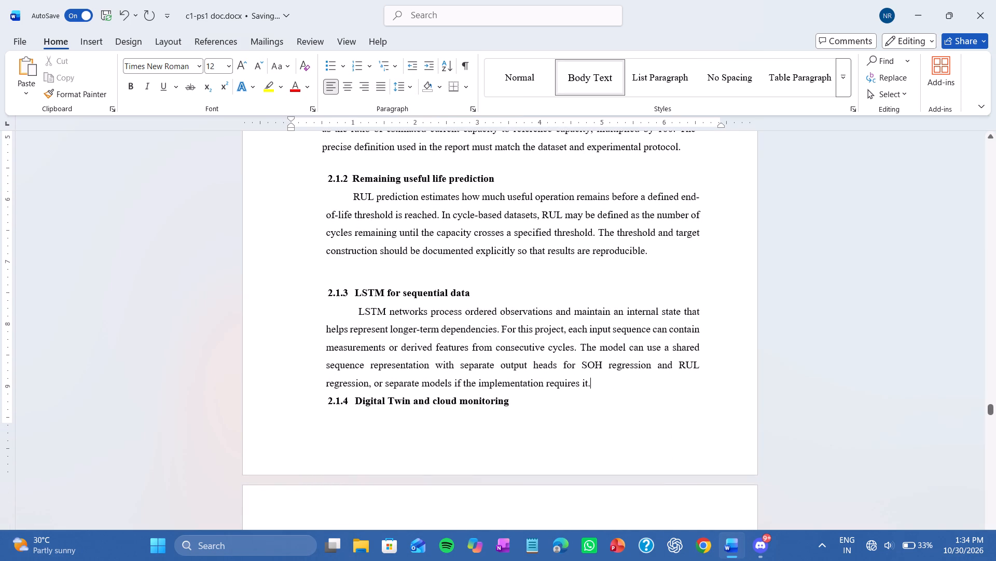
key("Return")
Set the first-line indent of the section 2.1.5 SHAP-based explainability paragraph at the ruler's 1 mark.
scroll(591, 390, "down", 1)
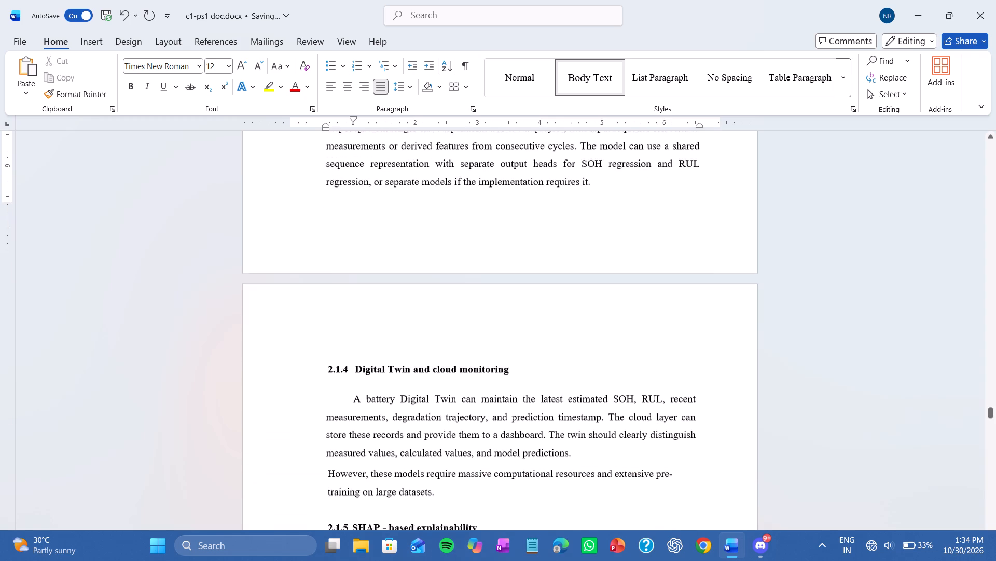
scroll(591, 390, "down", 1)
left_click_drag(437, 471, 357, 370)
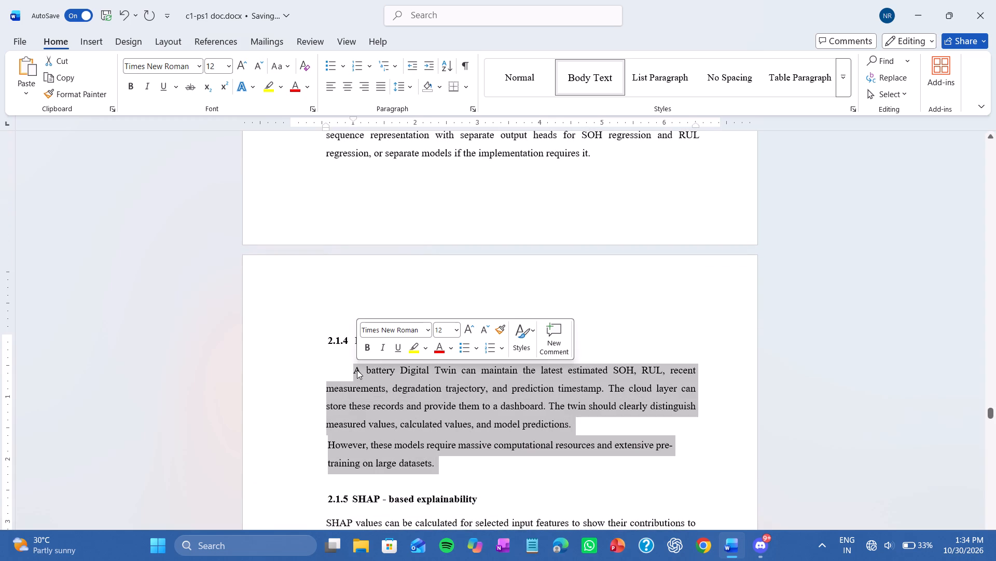
left_click(604, 302)
scroll(604, 302, "down", 3)
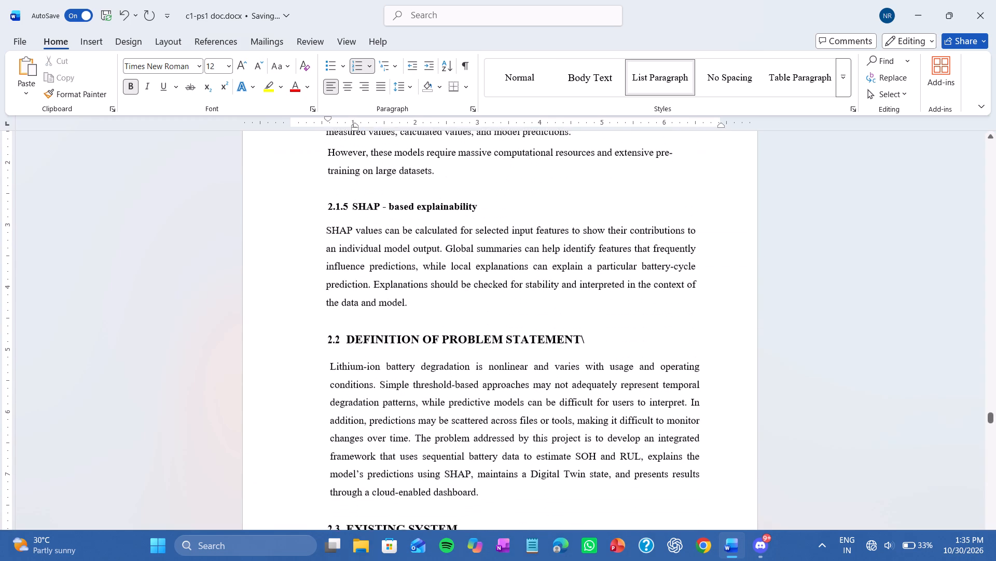
scroll(604, 302, "down", 1)
left_click_drag(410, 302, 339, 237)
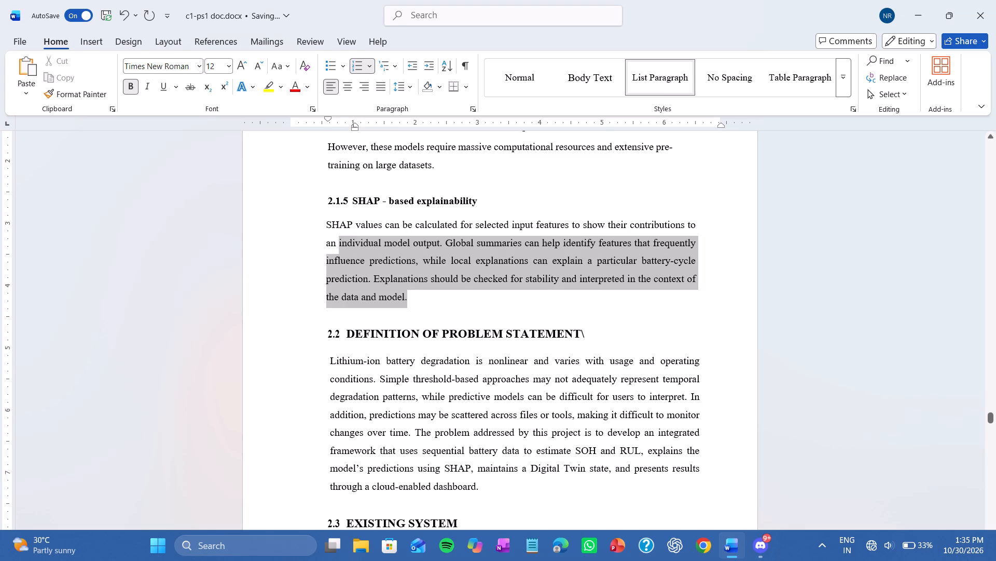
left_click_drag(339, 237, 332, 228)
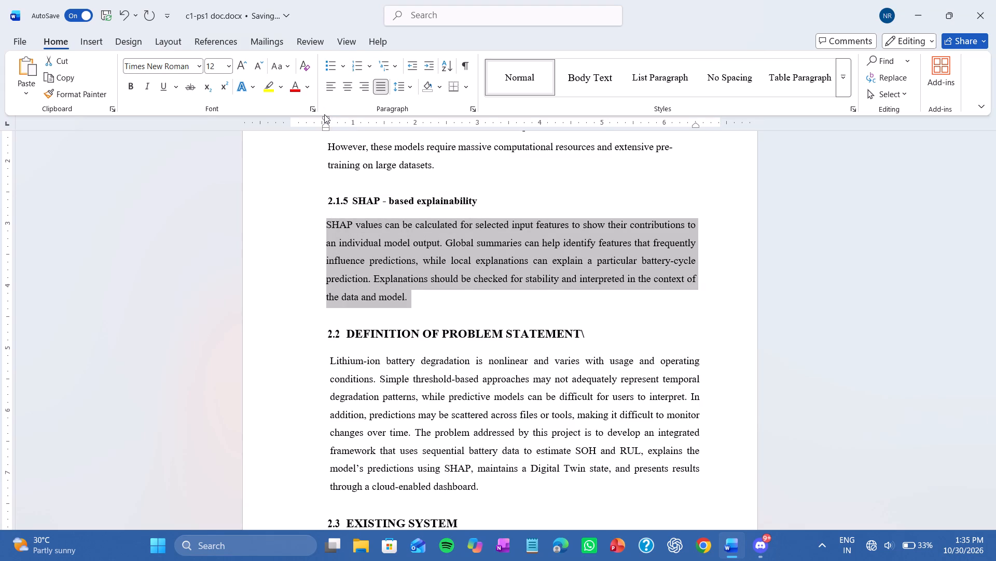
left_click_drag(326, 119, 350, 122)
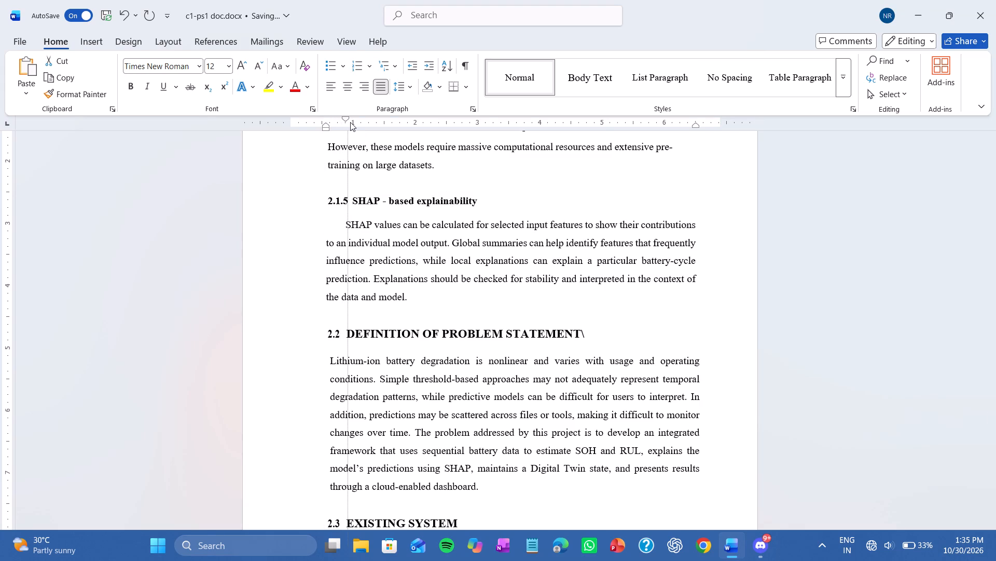
left_click_drag(350, 122, 352, 122)
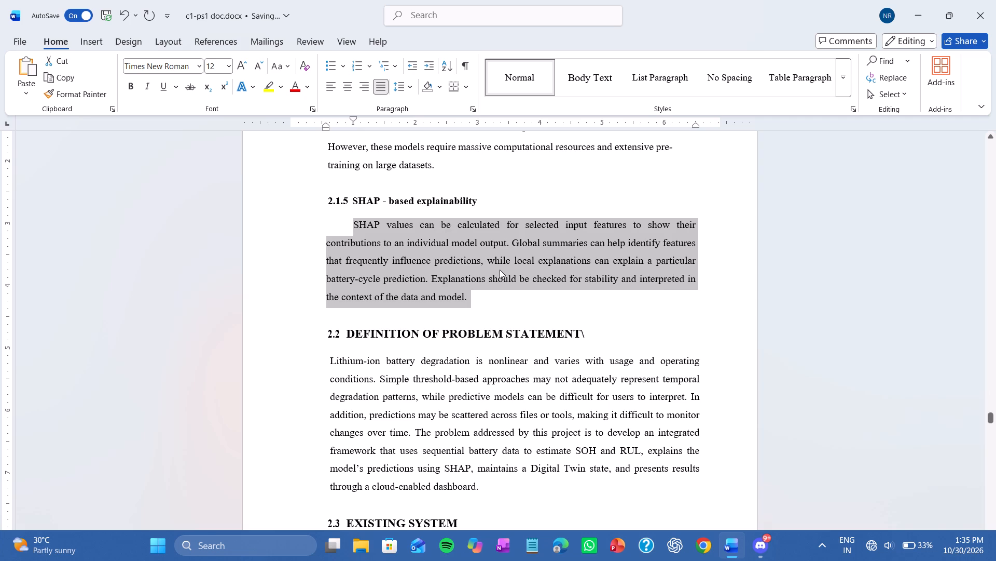
left_click(500, 270)
Set the first-line indent of the section 2.2 Definition of Problem Statement paragraph at the ruler's 1 mark.
scroll(495, 338, "down", 1)
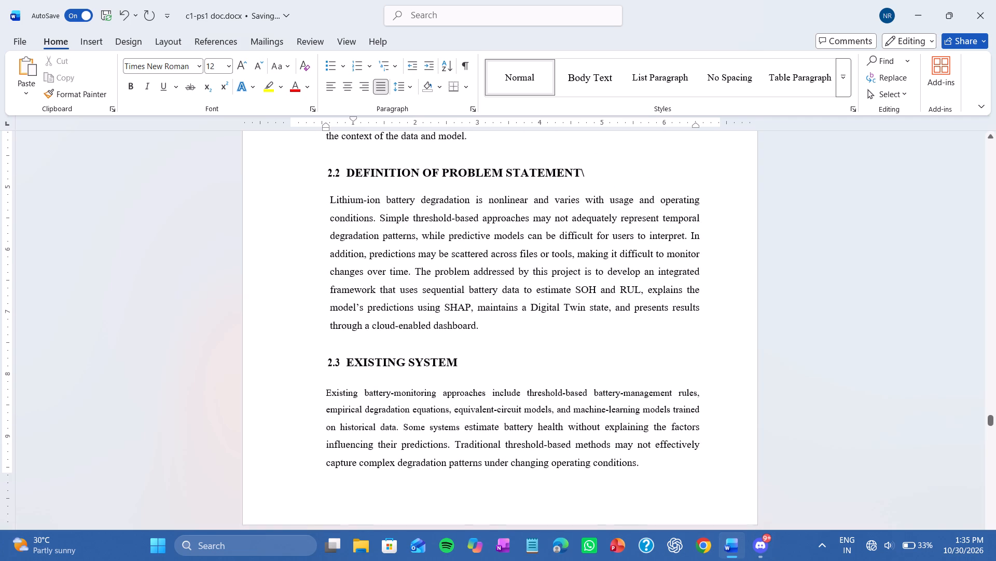
left_click_drag(480, 329, 337, 194)
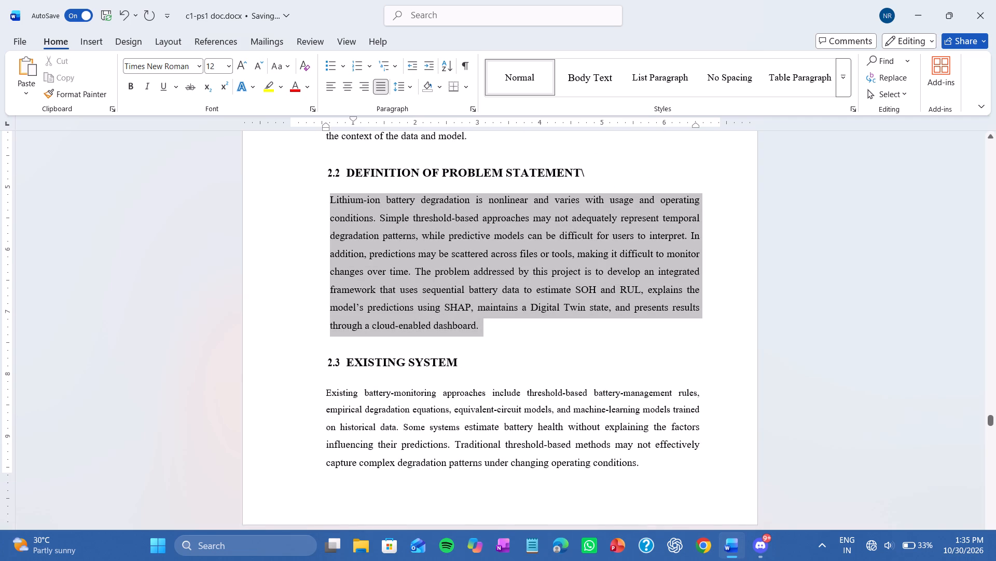
left_click_drag(337, 194, 336, 200)
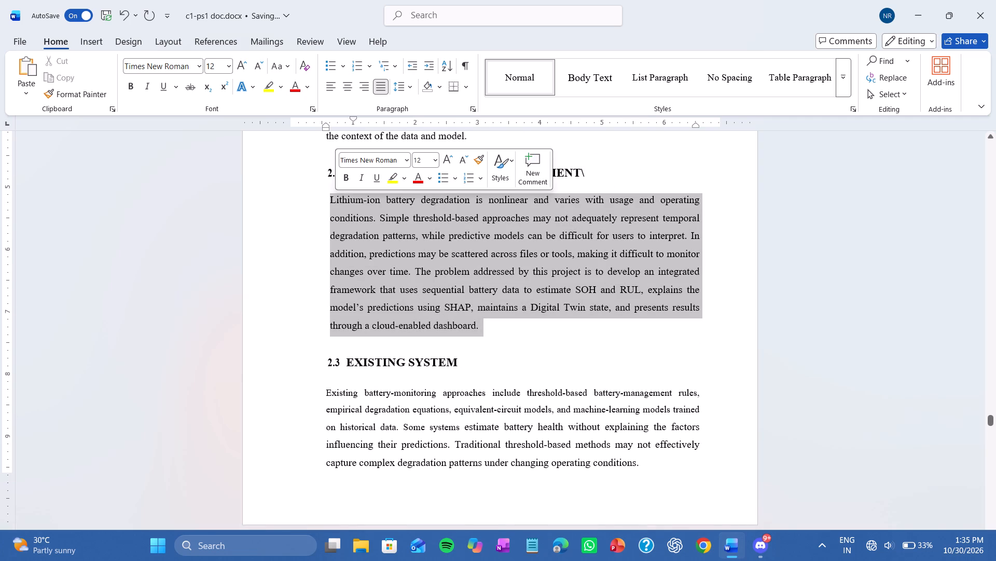
left_click_drag(329, 119, 344, 119)
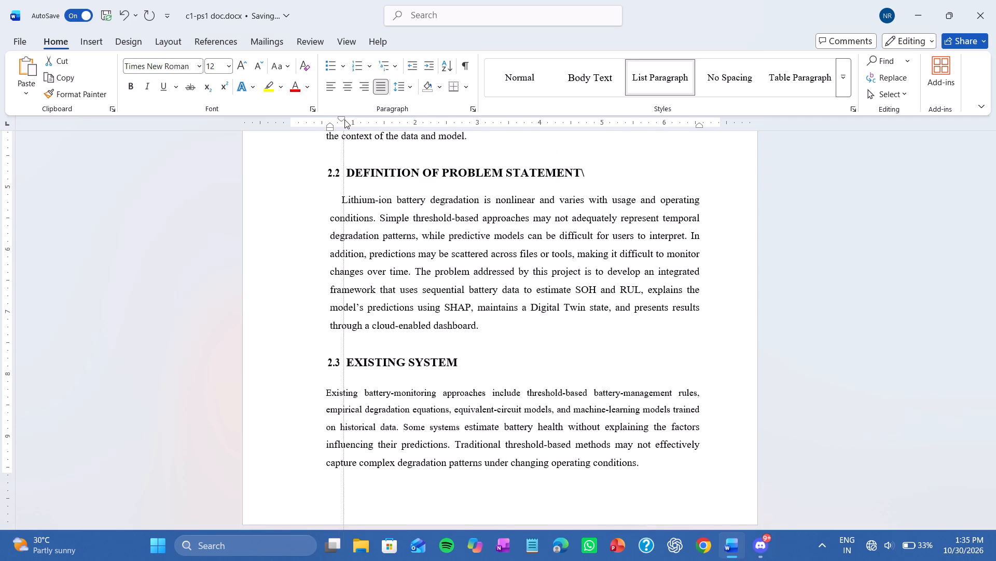
left_click_drag(344, 119, 352, 118)
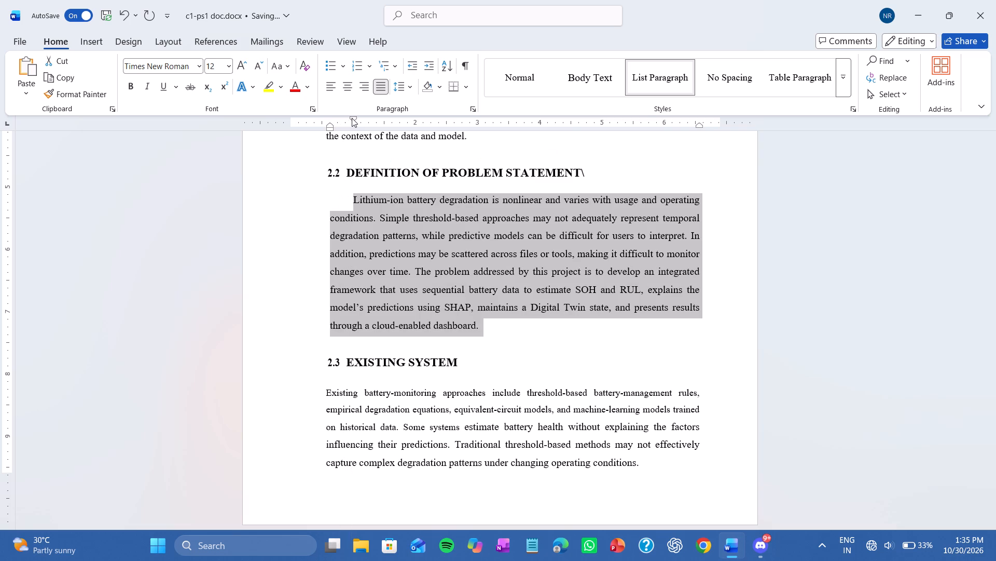
left_click(492, 364)
Move the first-line indent of the "Existing battery-monitoring approaches" paragraph in section 2.3 Existing System to about the ruler's 1 mark.
scroll(492, 364, "down", 2)
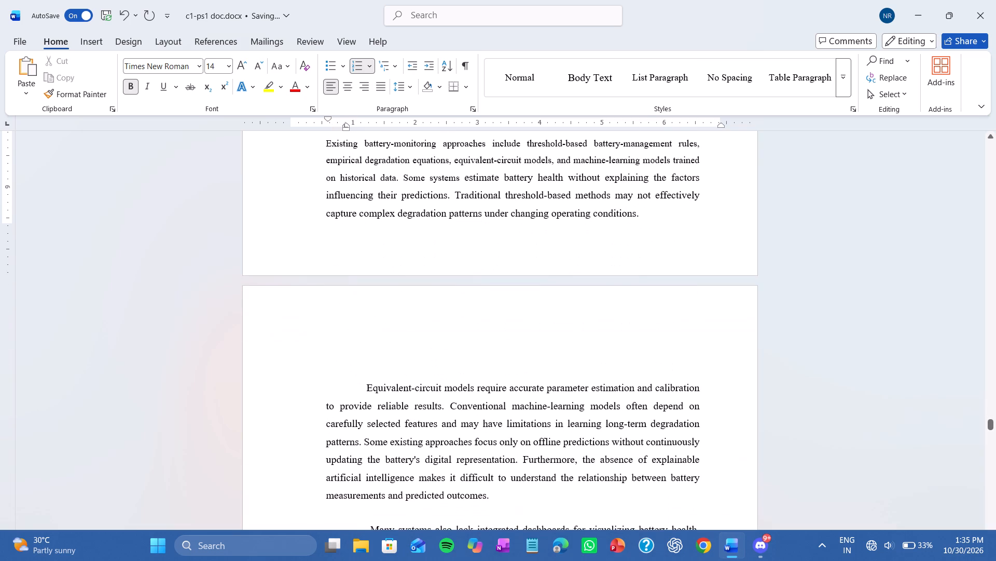
left_click_drag(324, 142, 441, 326)
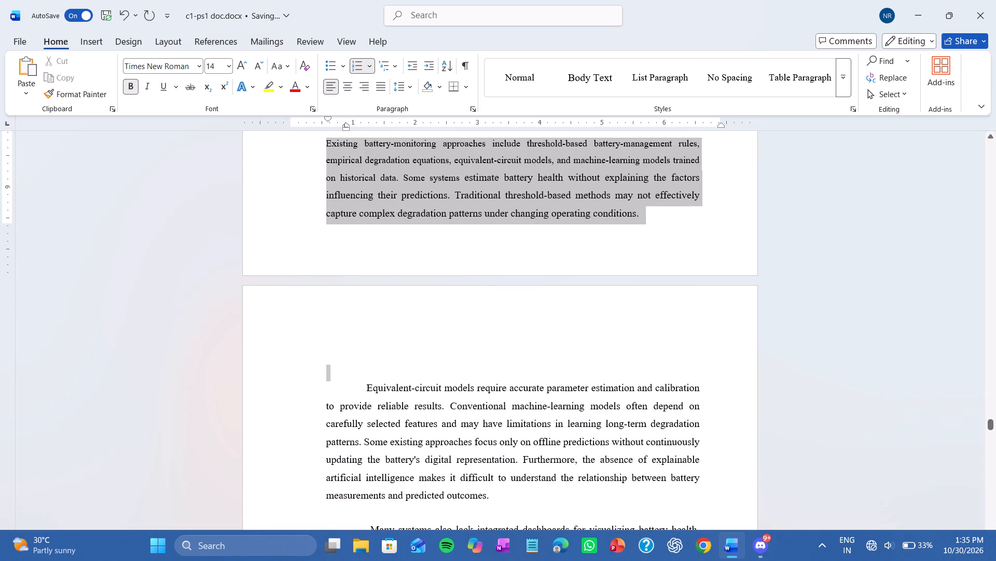
left_click_drag(441, 326, 640, 237)
left_click_drag(640, 237, 646, 229)
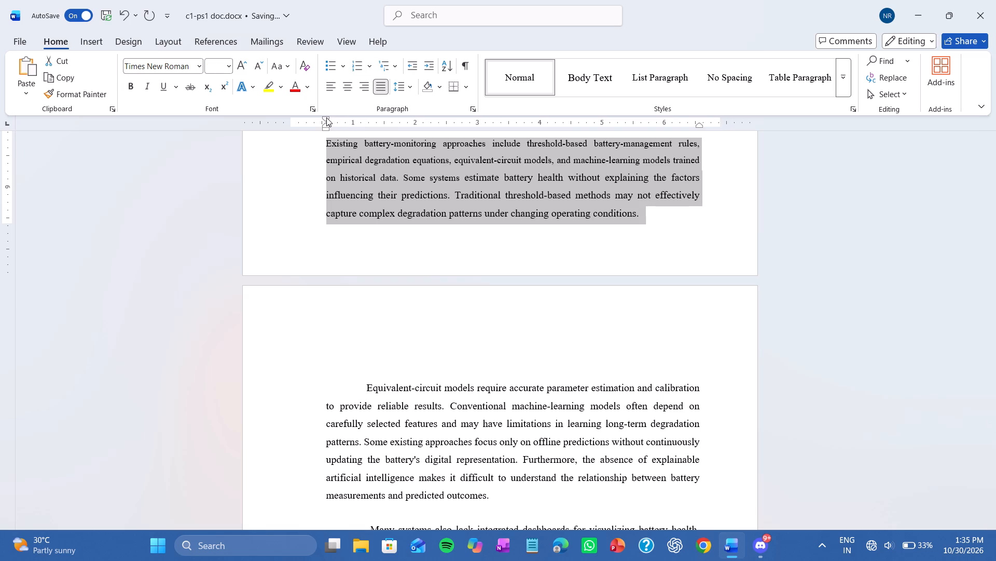
left_click_drag(326, 117, 350, 118)
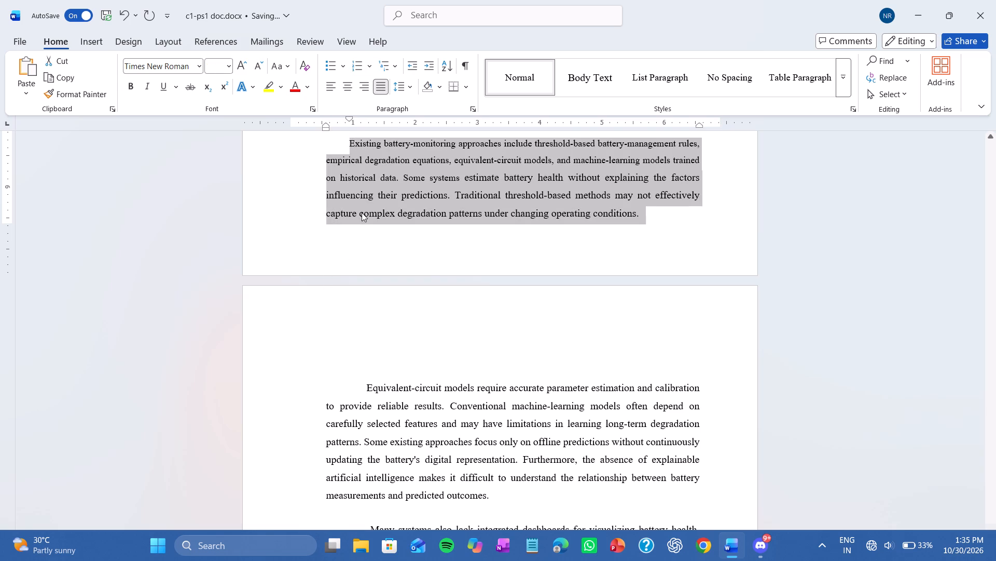
scroll(437, 349, "down", 4)
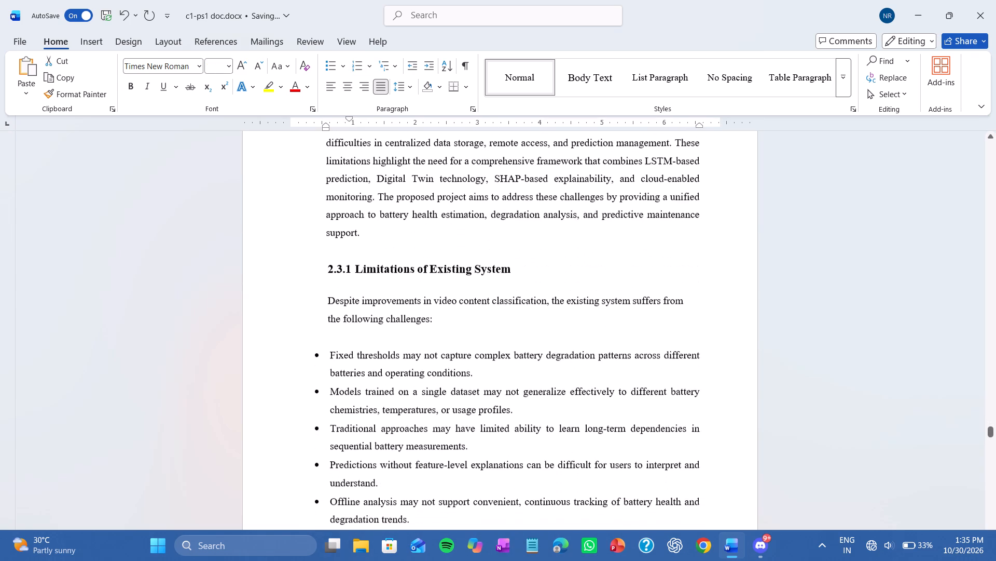
Move the right indent of the section 2.4 Proposed System paragraphs inward to about 6.5 on the ruler.
scroll(437, 349, "down", 8)
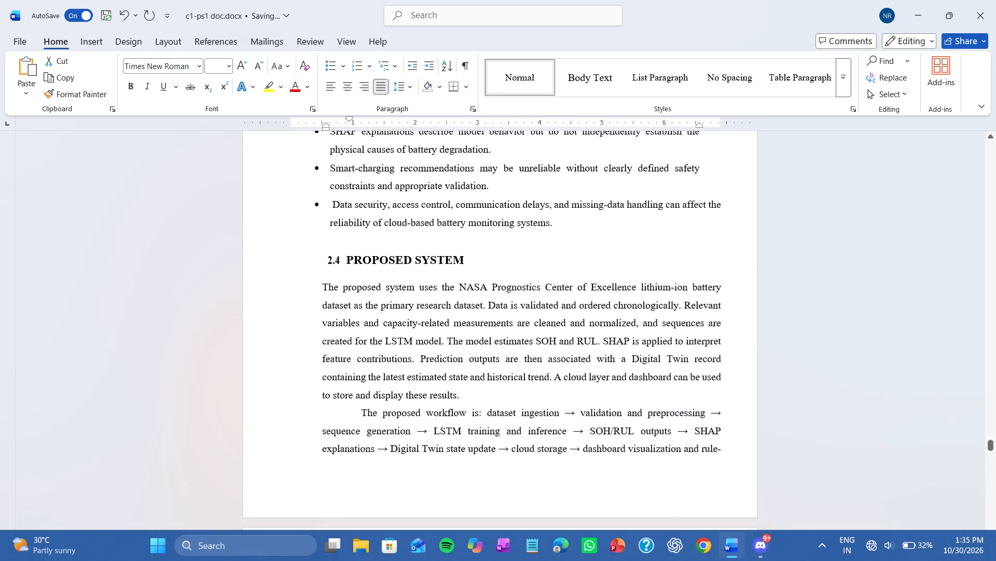
scroll(437, 349, "down", 1)
scroll(426, 403, "down", 1)
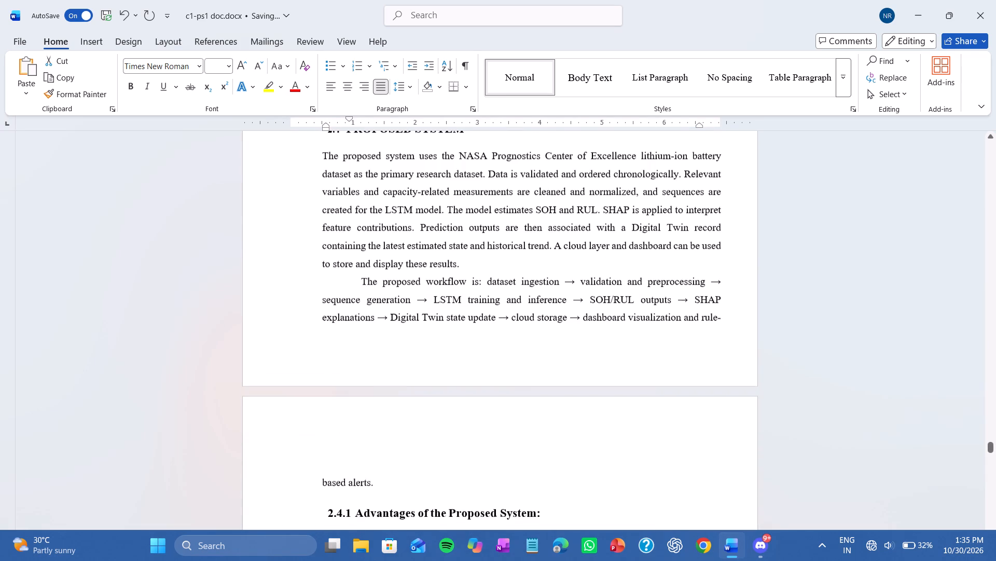
scroll(426, 403, "down", 1)
scroll(361, 345, "up", 1)
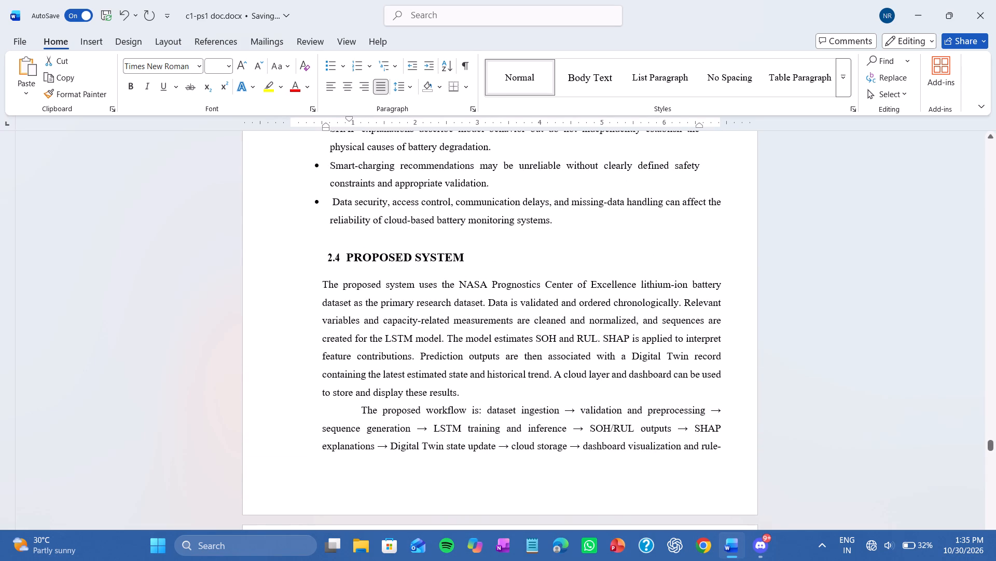
left_click_drag(320, 284, 635, 486)
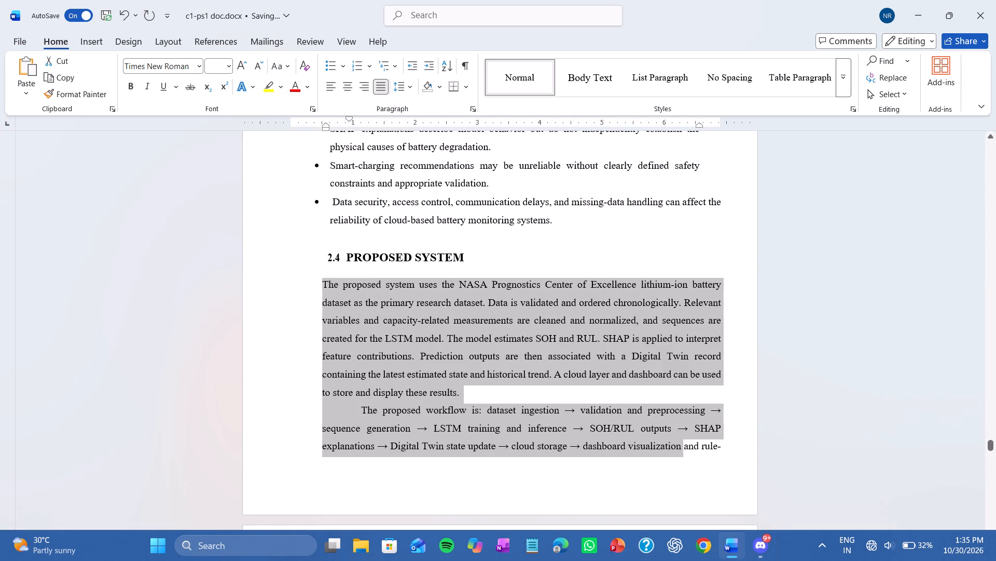
left_click_drag(635, 486, 764, 477)
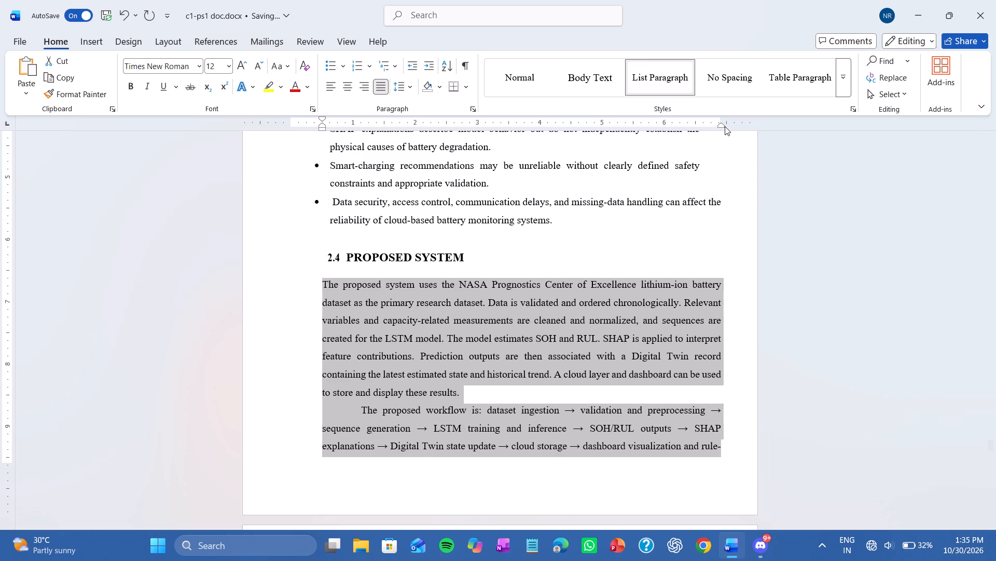
left_click_drag(723, 126, 700, 127)
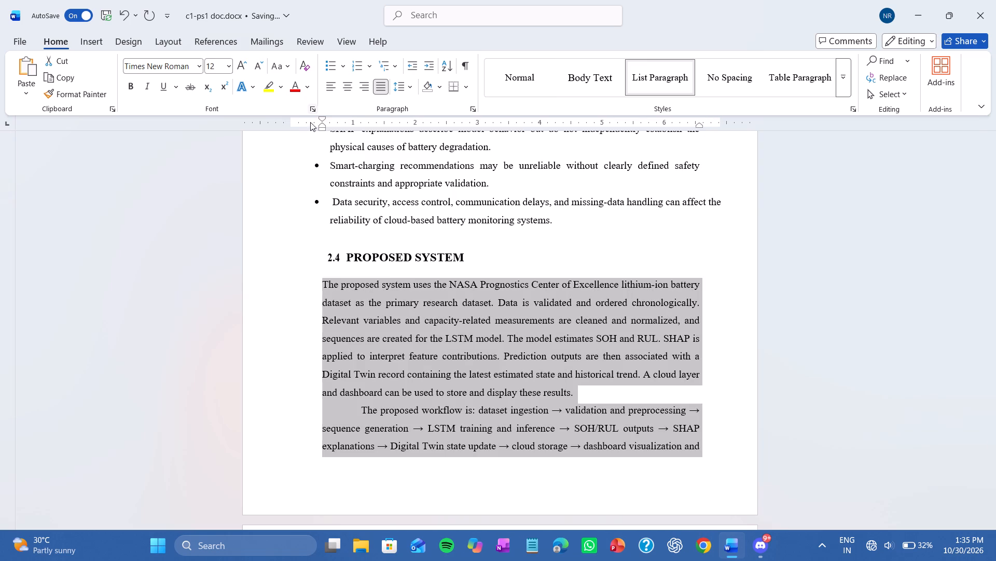
Set the first-line indent of both section 2.4 Proposed System paragraphs at about the ruler's 1 mark, nudging their left indent slightly inward.
left_click(320, 120)
left_click_drag(322, 117, 349, 118)
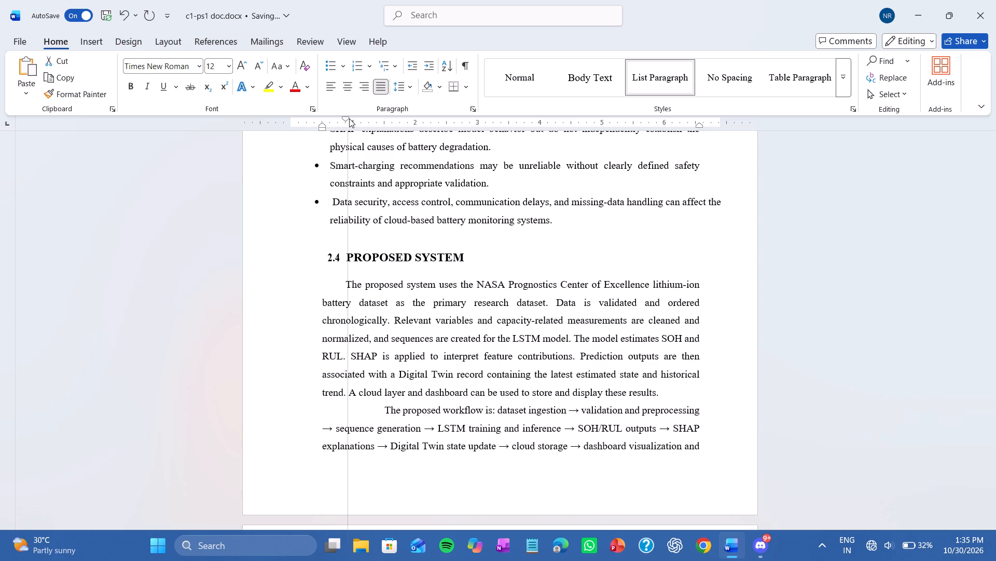
left_click_drag(349, 118, 352, 118)
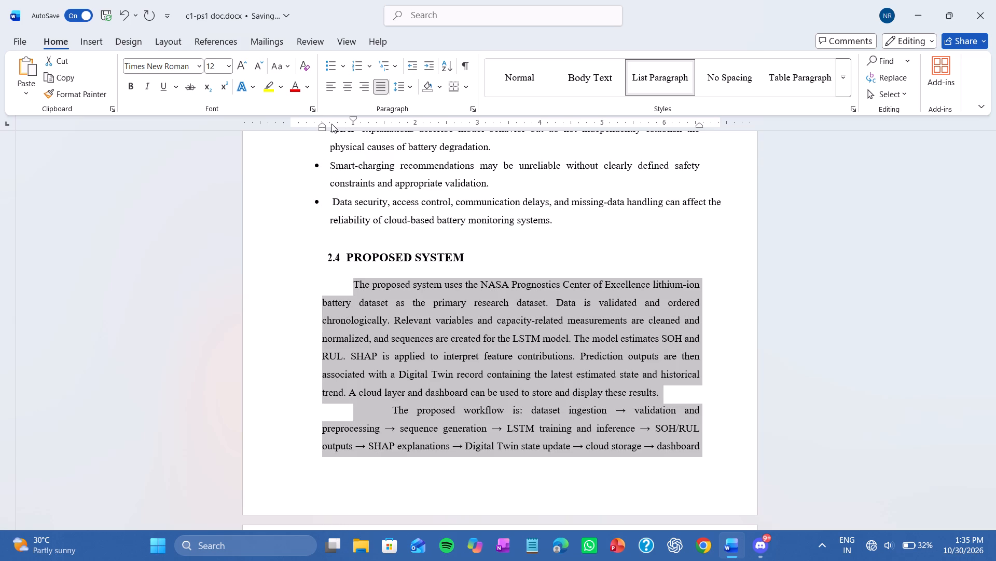
left_click(323, 126)
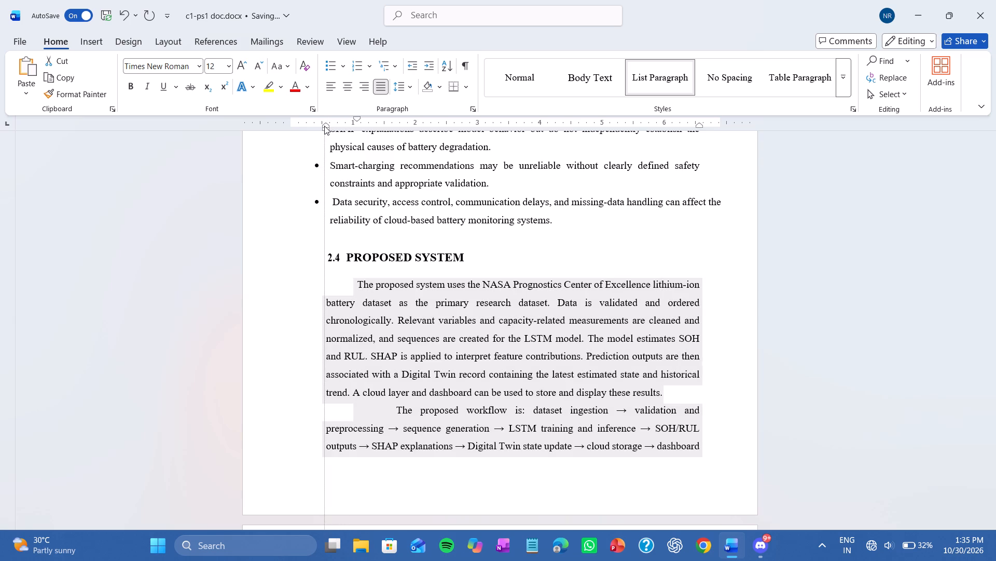
Align the right indent of the section 2.4.1 introduction and advantages bullet list at about 6.5 on the ruler.
scroll(337, 313, "down", 2)
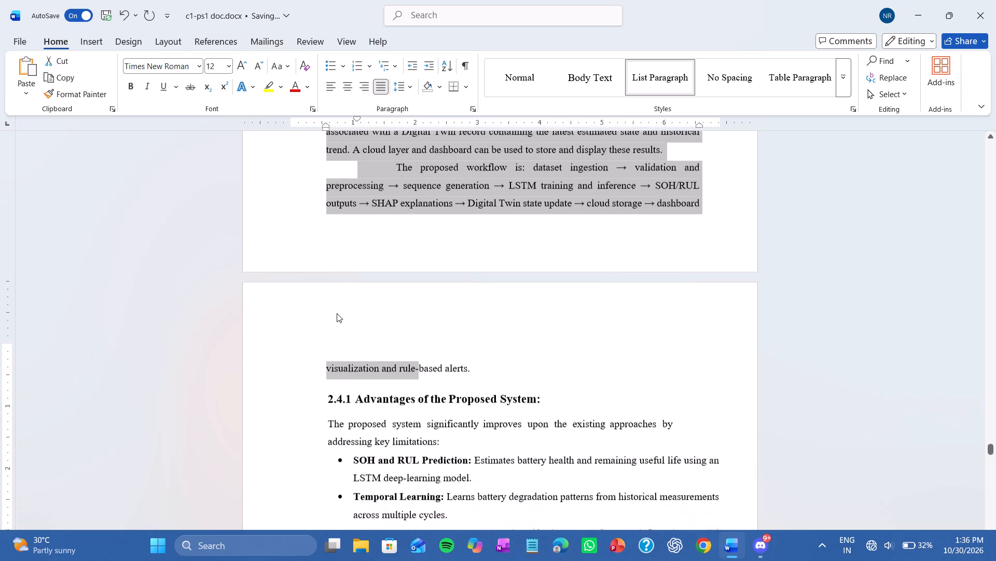
scroll(337, 313, "down", 1)
scroll(375, 388, "down", 1)
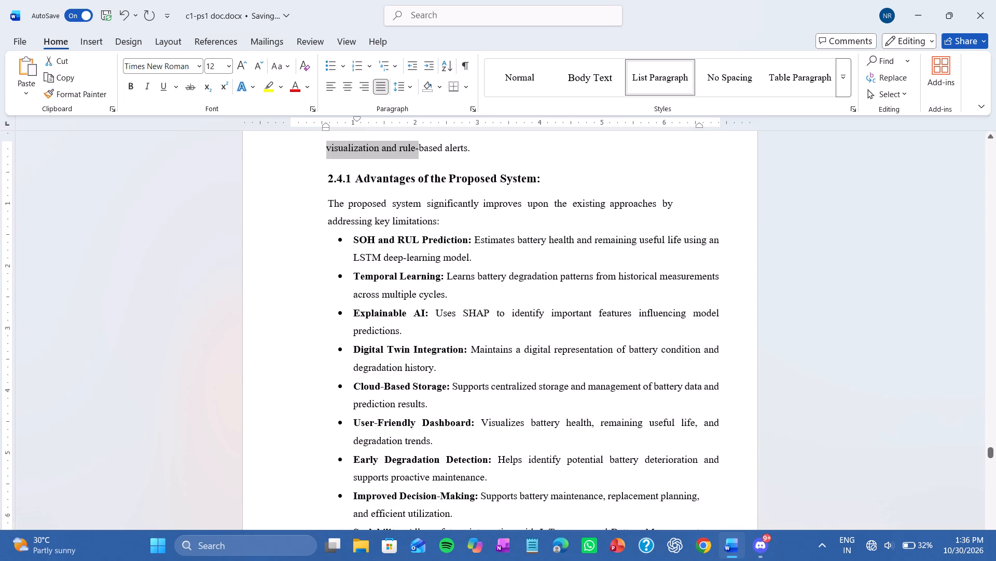
left_click_drag(327, 201, 457, 560)
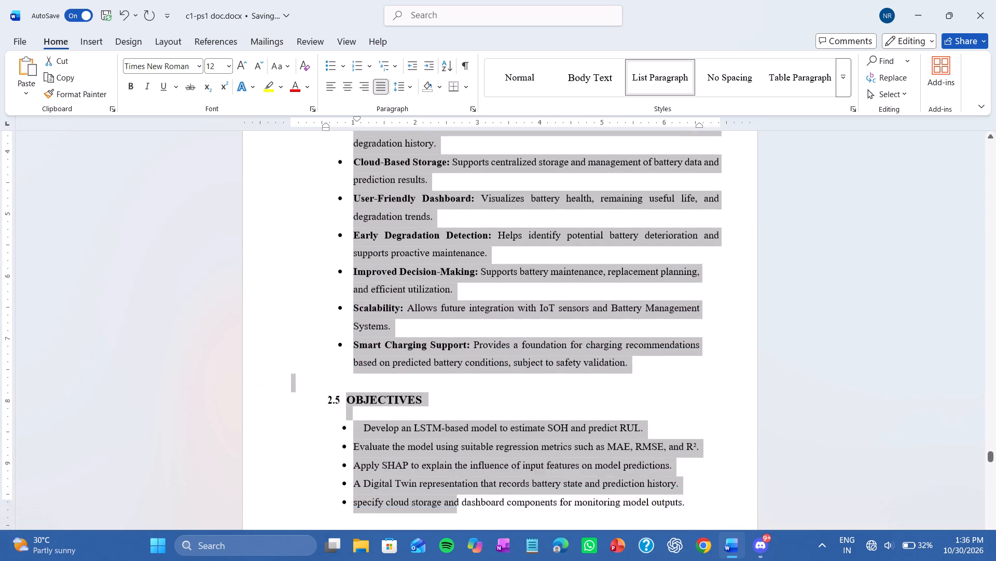
left_click_drag(457, 560, 637, 318)
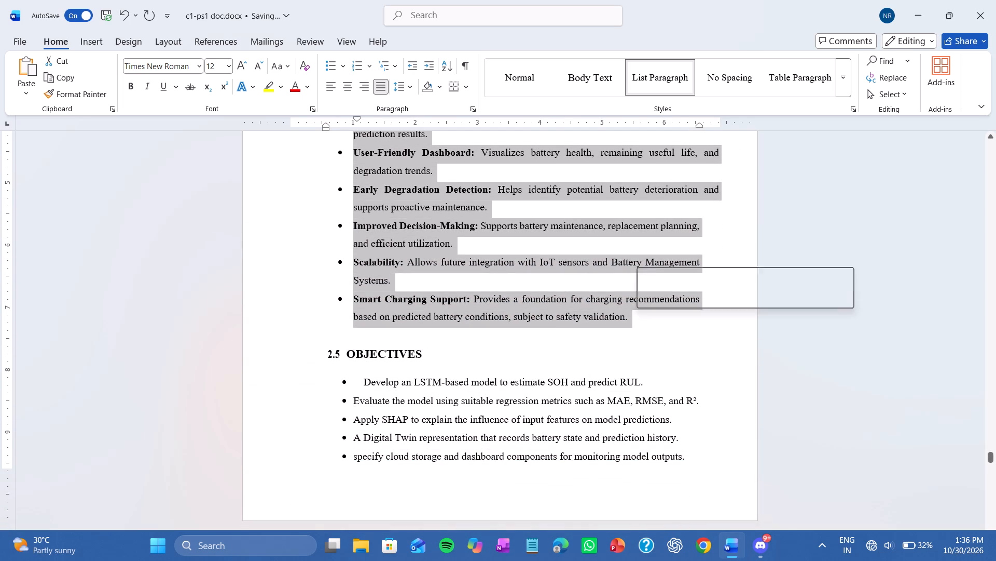
left_click(696, 123)
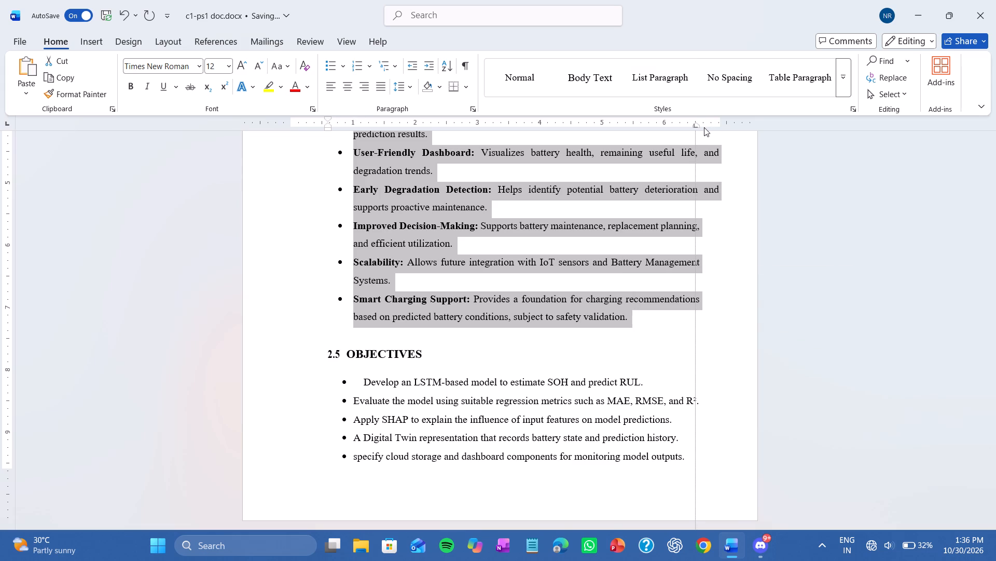
left_click(699, 127)
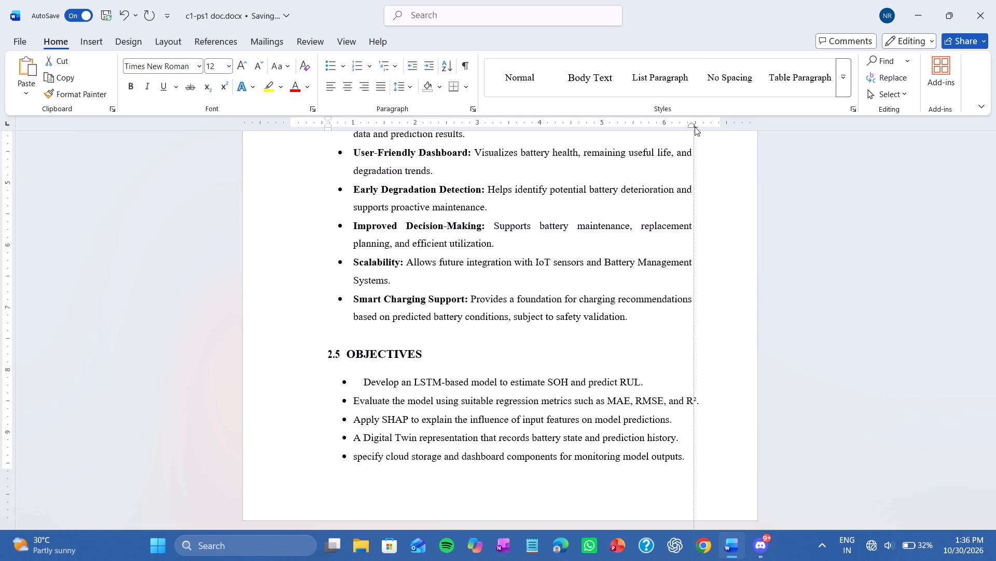
Adjust the first-line indent of the section 2.4.1 introduction and bullets, ending slightly outside the introduction's left indent.
scroll(631, 329, "up", 1)
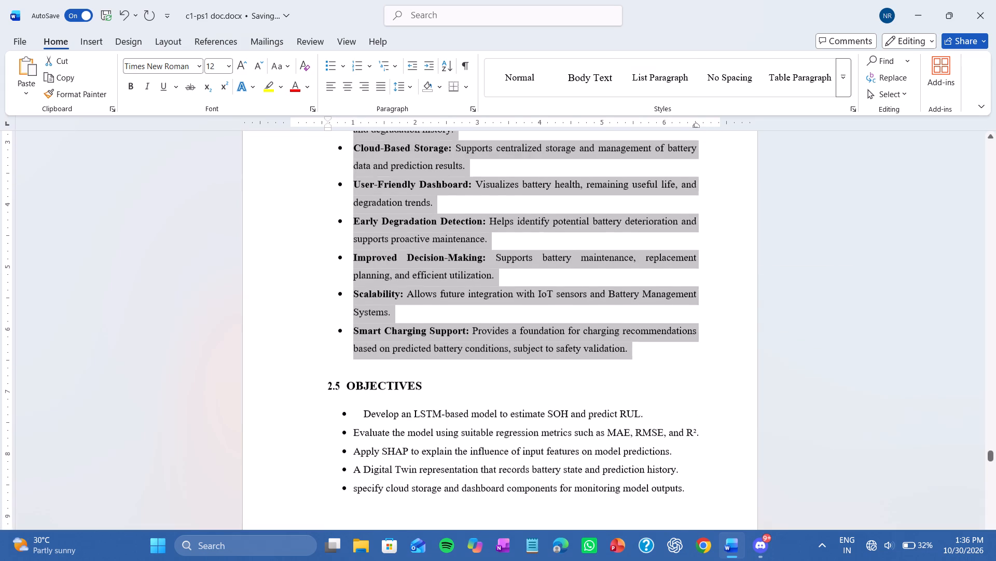
scroll(631, 329, "up", 1)
scroll(431, 166, "up", 2)
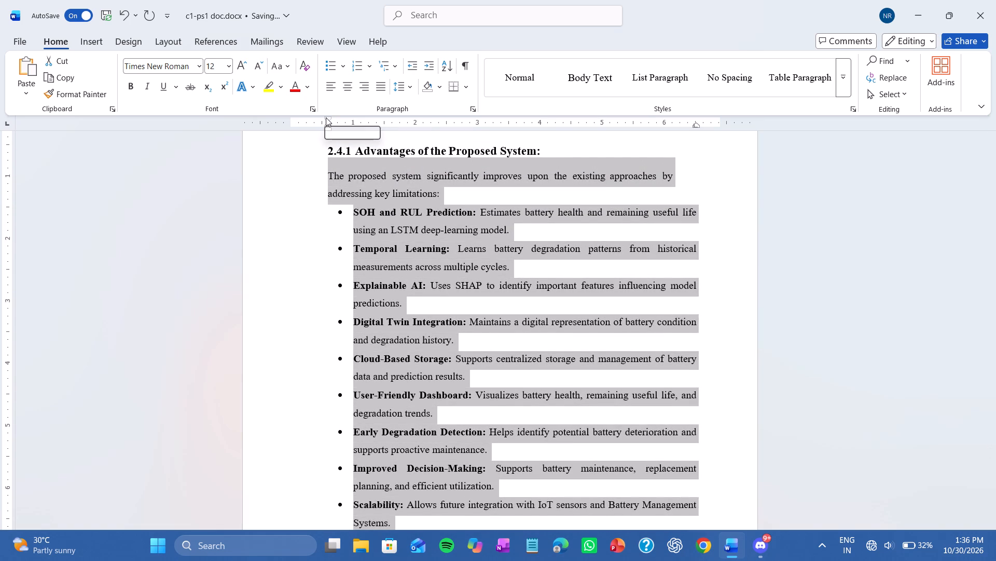
left_click_drag(326, 117, 350, 117)
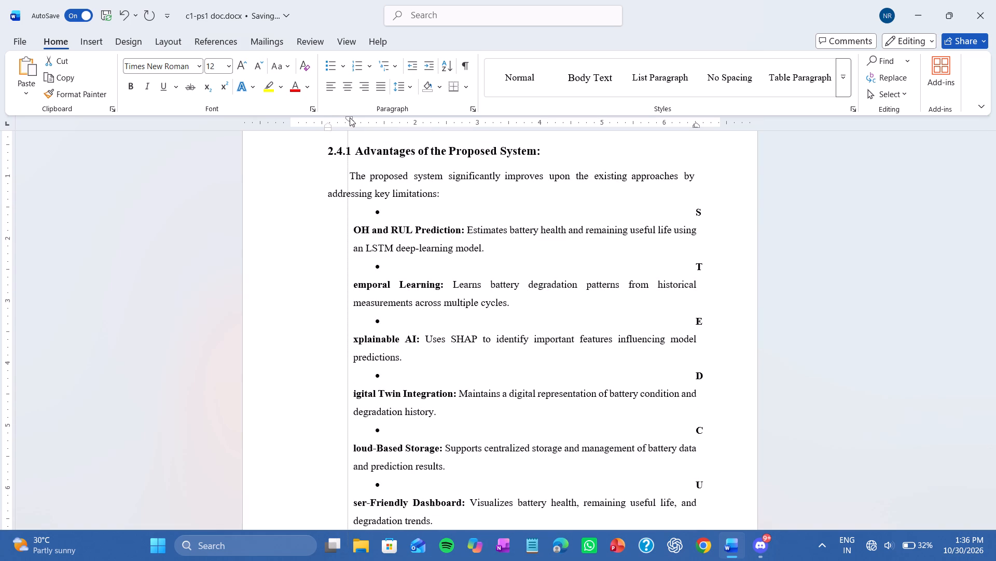
left_click_drag(350, 117, 328, 117)
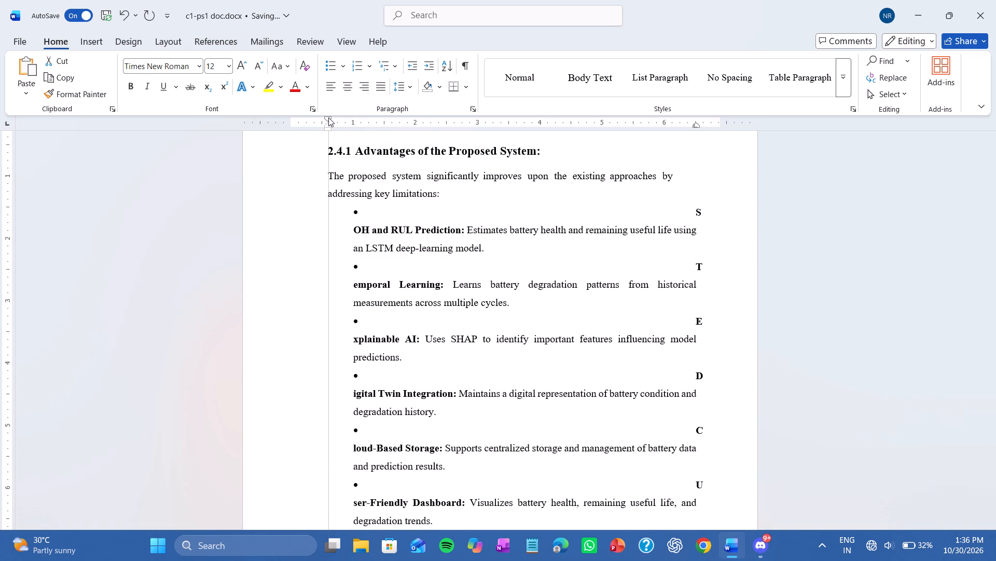
left_click_drag(328, 117, 324, 118)
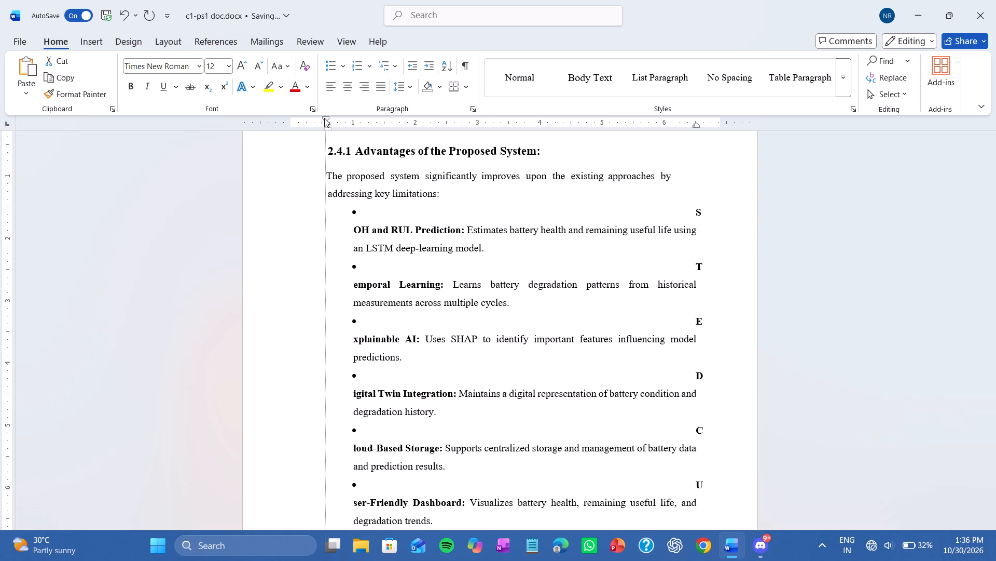
left_click_drag(324, 118, 319, 120)
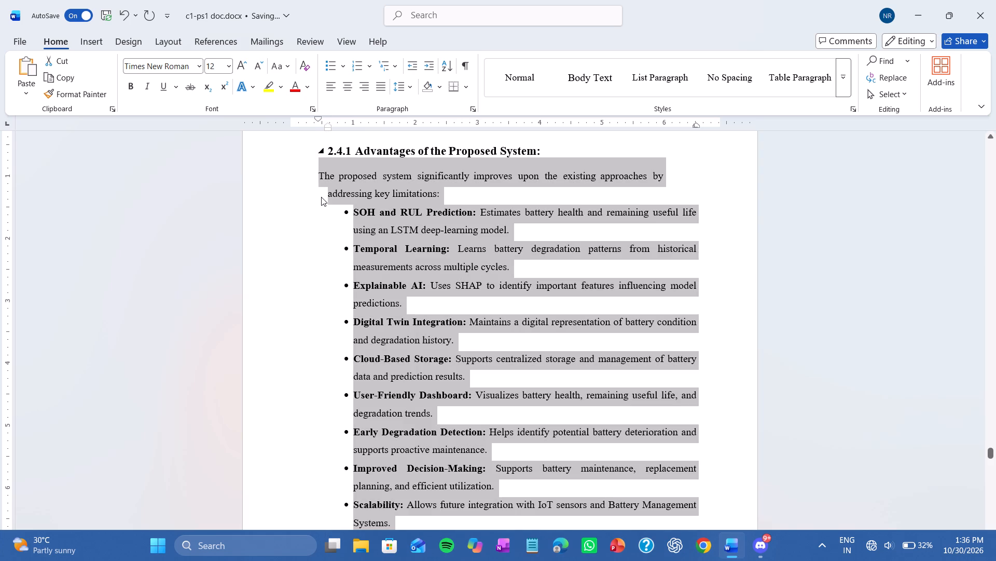
Insert three spaces at the start of the section 2.4.1 introduction to bring its first line under the heading.
left_click(321, 197)
left_click(320, 180)
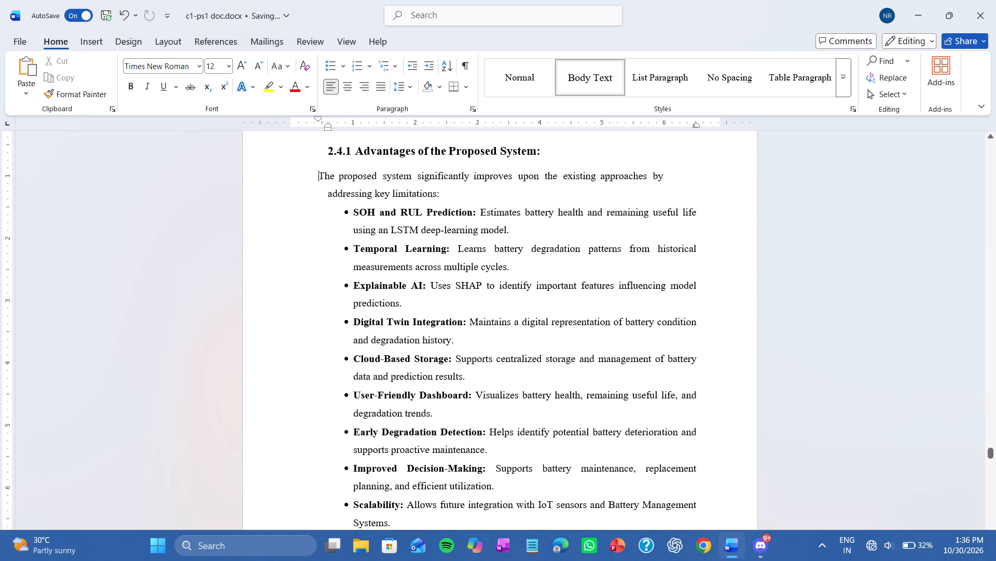
key("space")
key("space")
key("space")
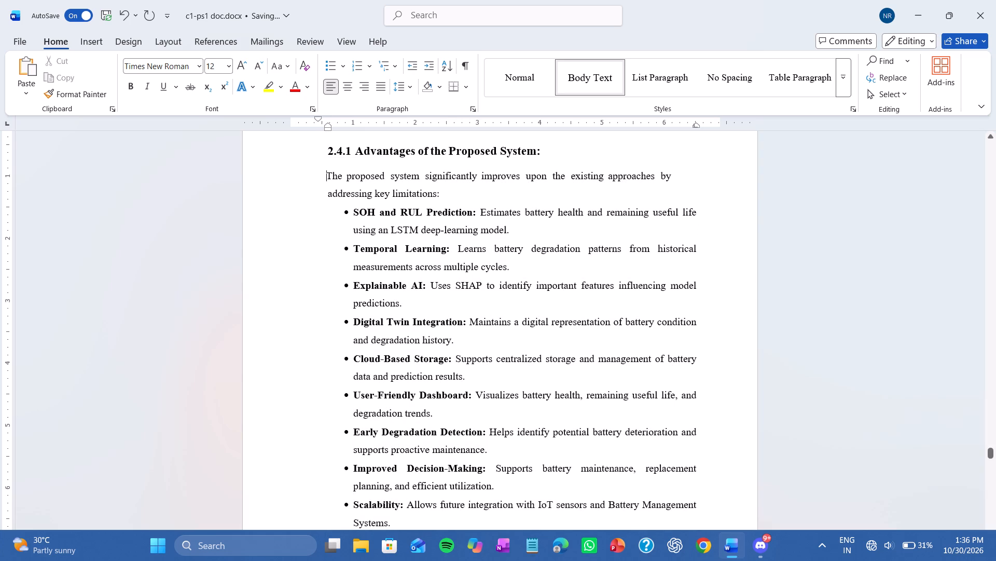
left_click(321, 222)
Examine the bullet-list indents in sections 2.5, 2.6.1 and 2.6.2 and the page layout through section 3.1 Project Architecture.
scroll(321, 222, "down", 4)
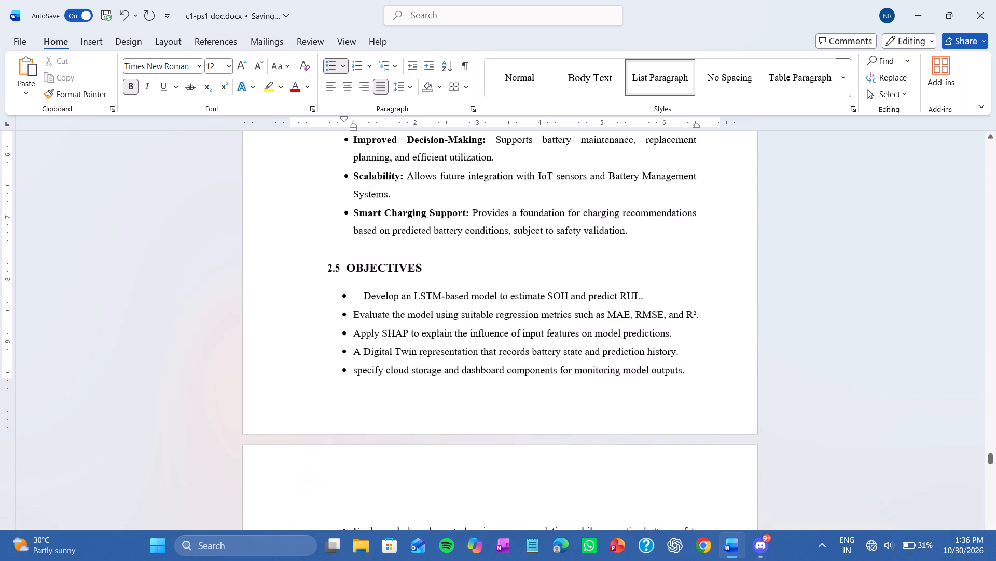
left_click_drag(690, 370, 359, 300)
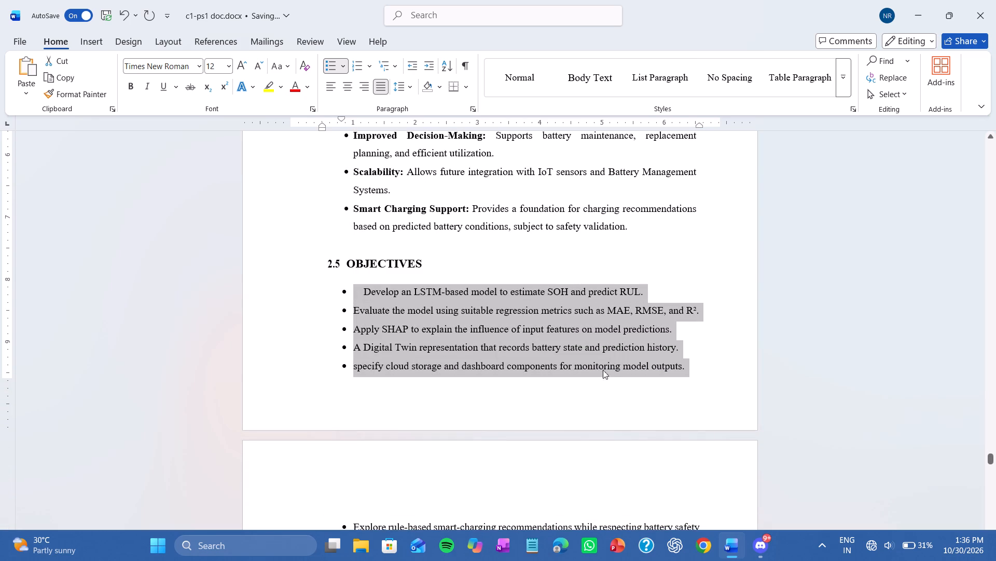
left_click(627, 431)
scroll(627, 431, "down", 3)
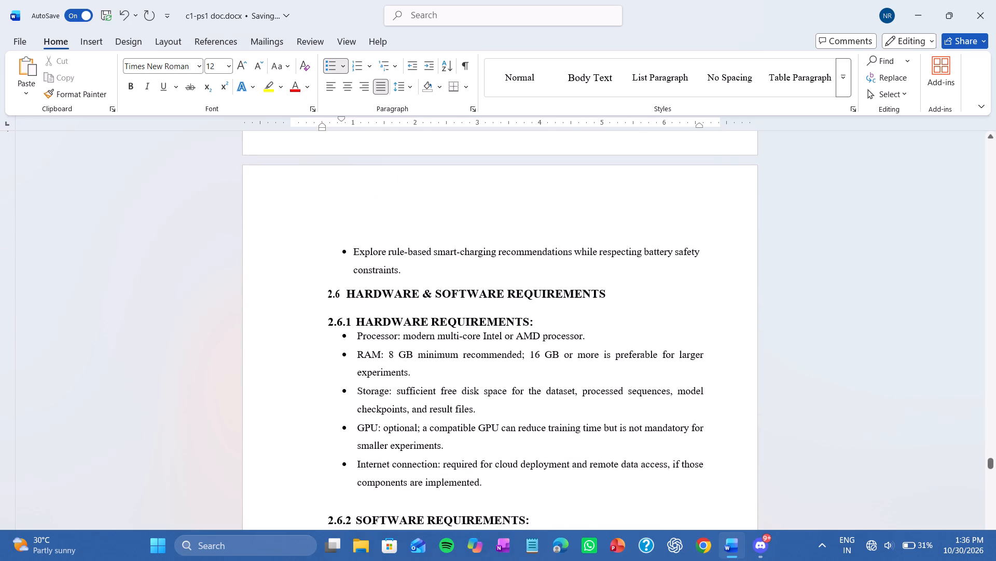
scroll(627, 431, "down", 1)
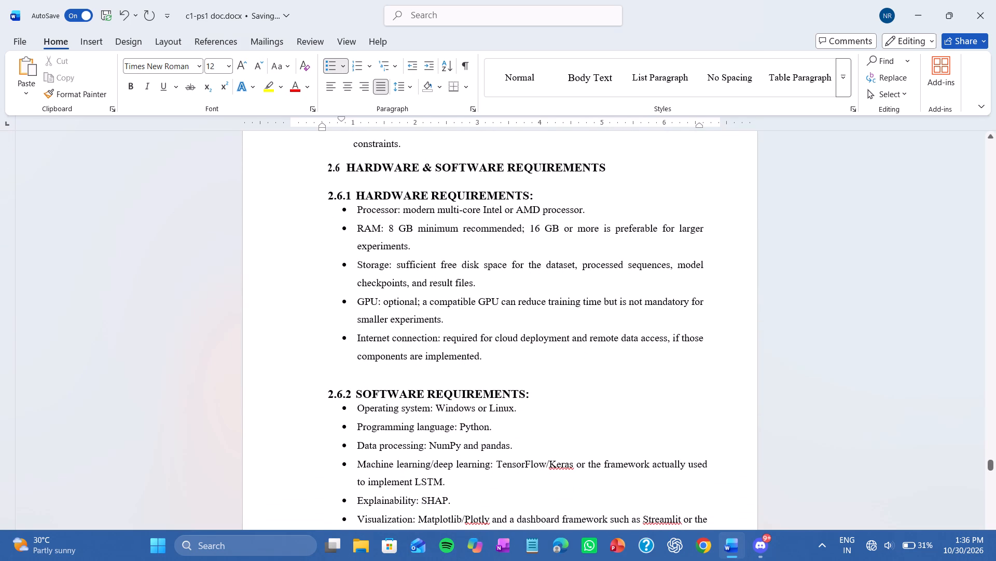
left_click_drag(488, 362, 354, 219)
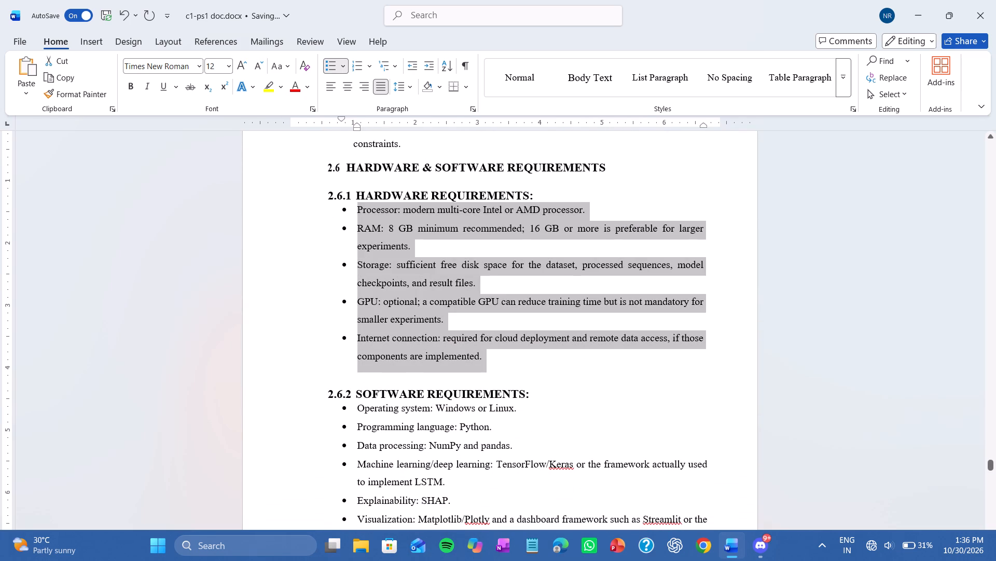
scroll(583, 378, "down", 2)
left_click_drag(488, 379, 340, 269)
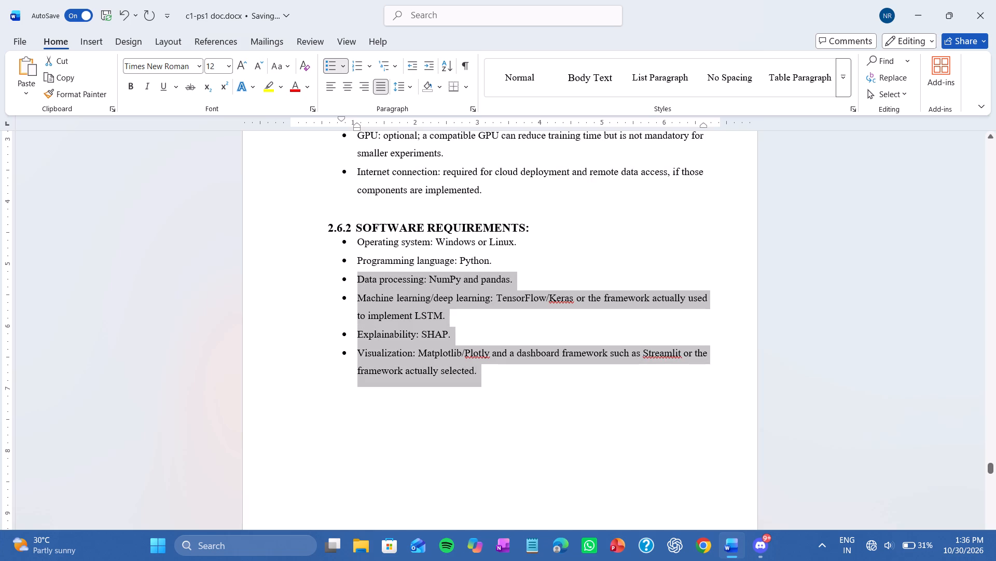
left_click_drag(340, 269, 354, 247)
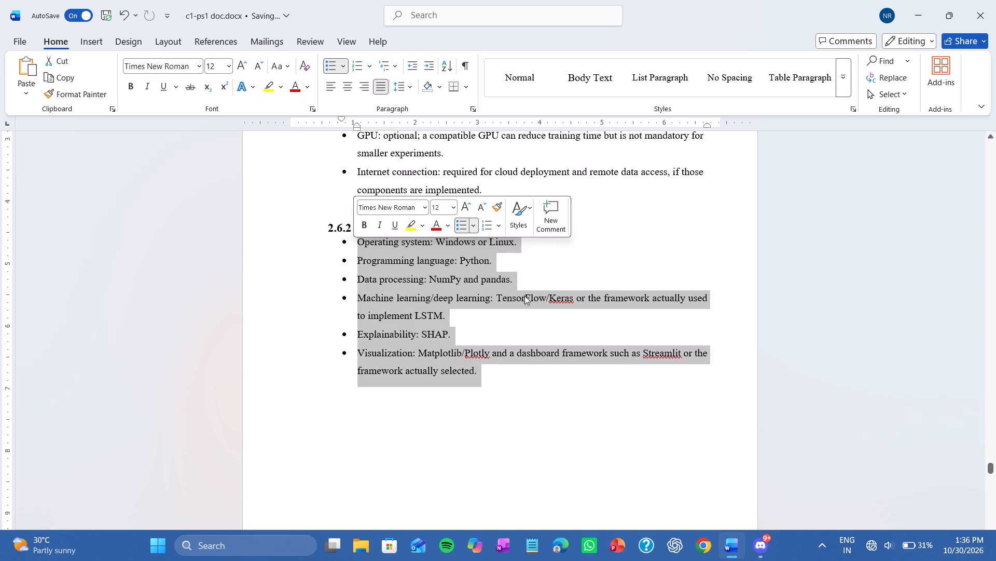
left_click(527, 368)
scroll(527, 368, "down", 5)
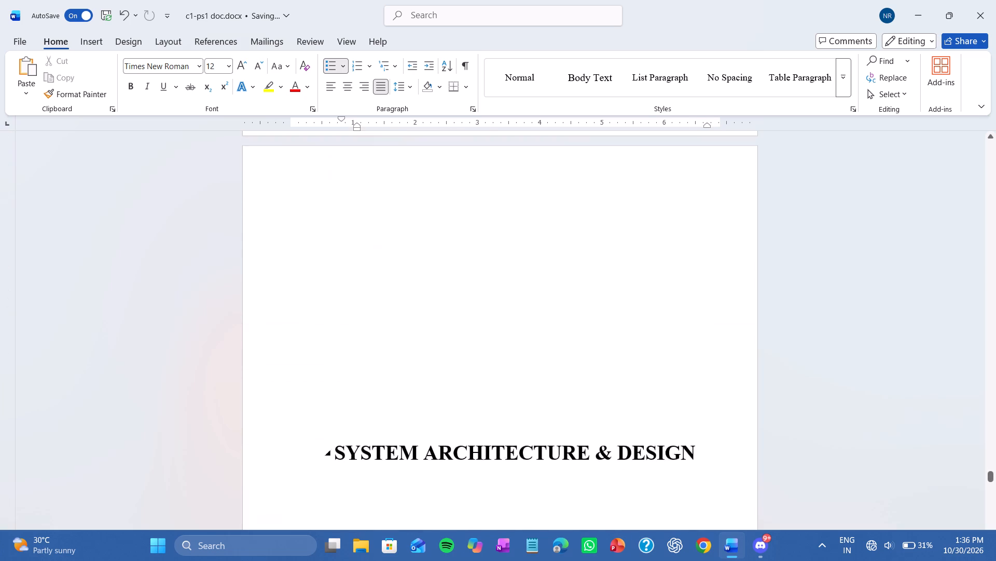
scroll(527, 368, "down", 5)
scroll(527, 368, "up", 2)
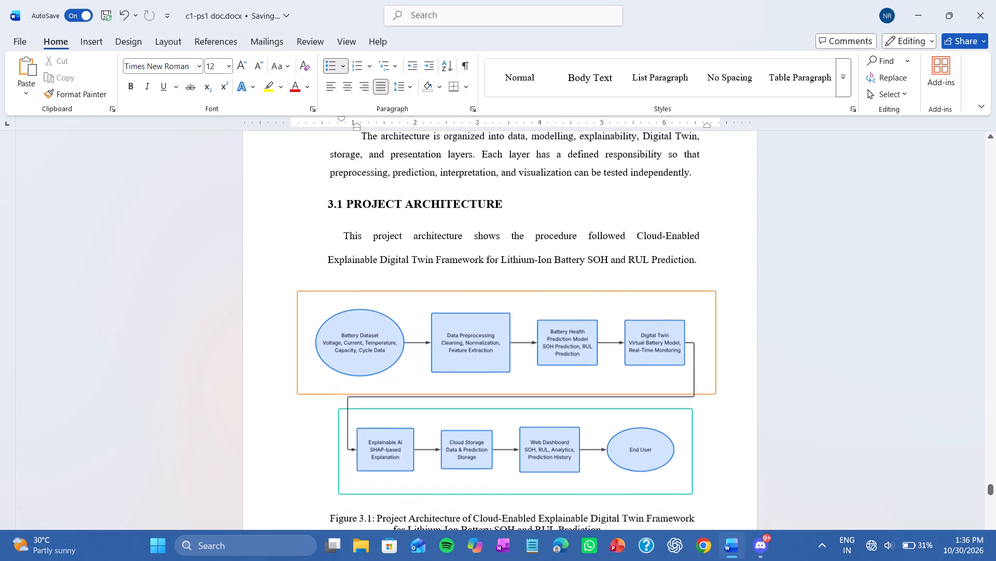
scroll(527, 368, "down", 2)
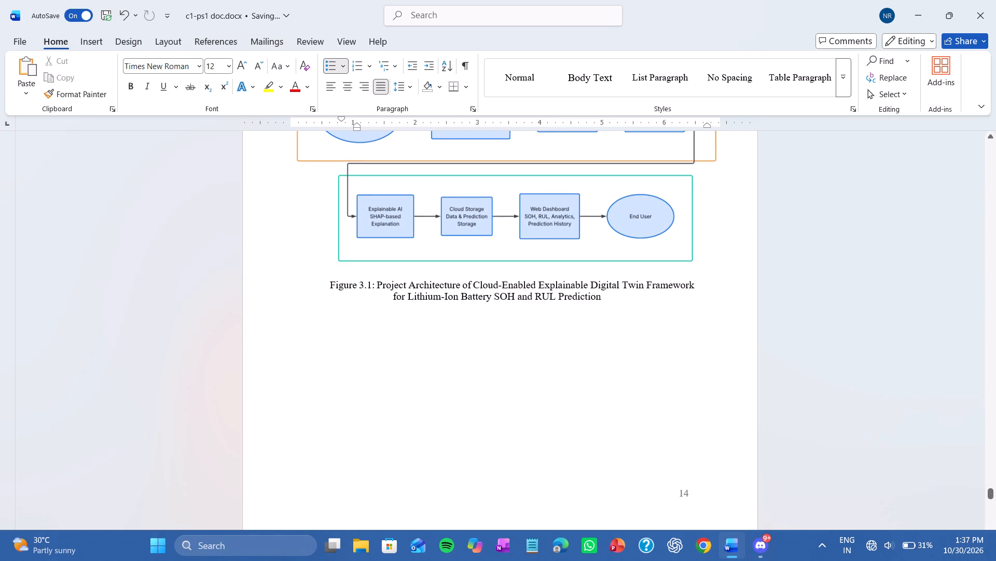
scroll(527, 368, "down", 1)
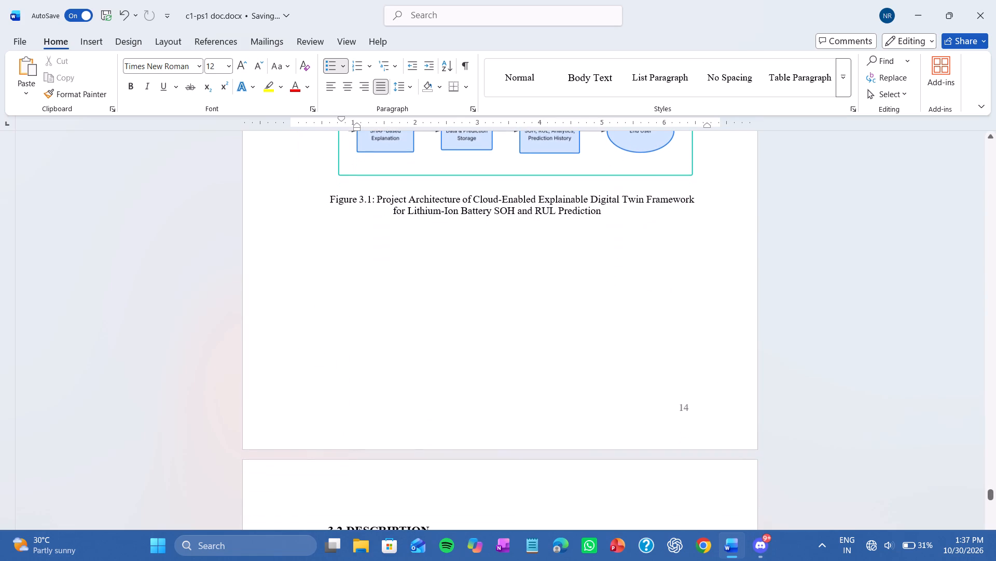
Examine the content and layout of section 3.2 Description and section 3.3 Data Flow Diagram through Figure 3.2.
scroll(527, 368, "down", 3)
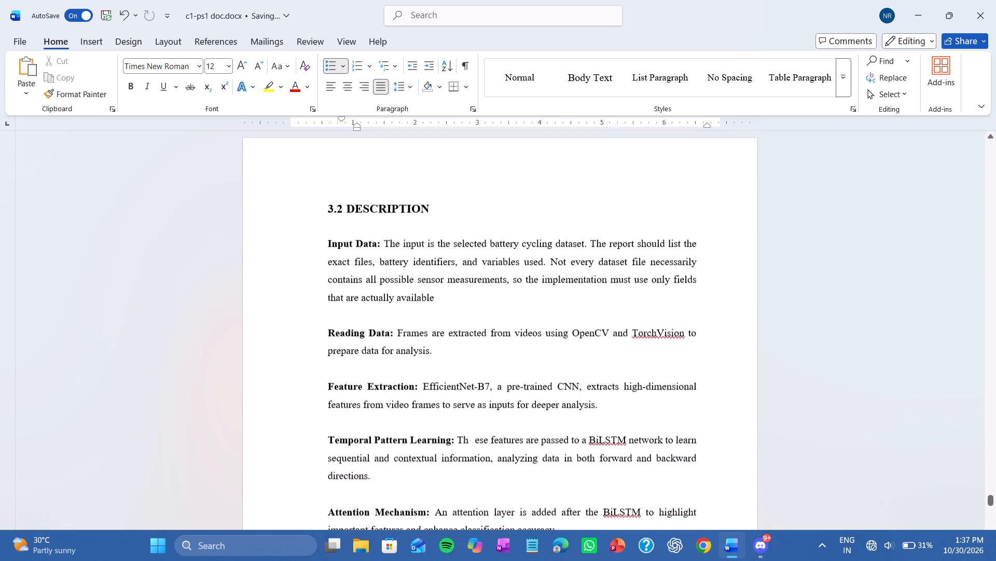
scroll(527, 368, "down", 6)
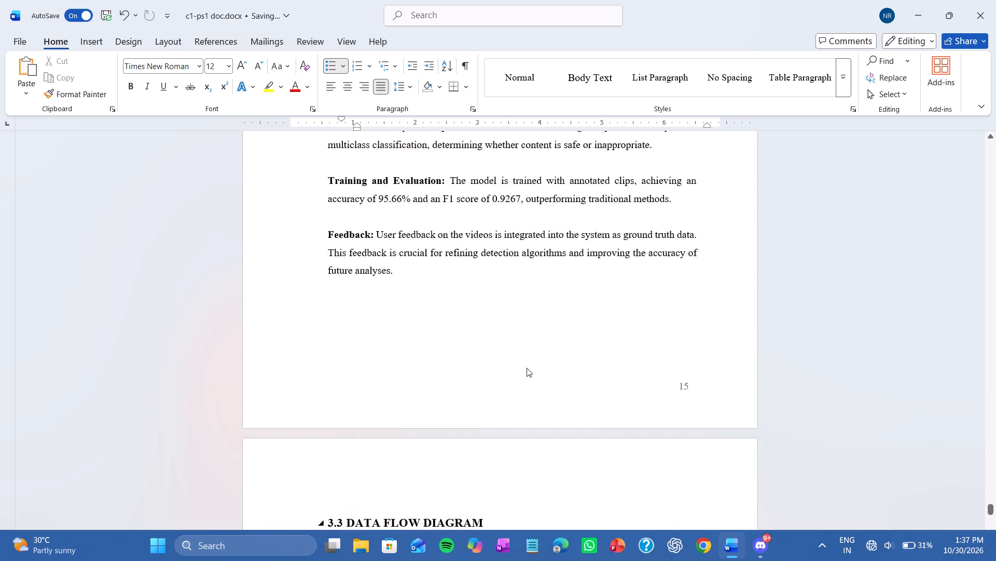
scroll(527, 368, "down", 5)
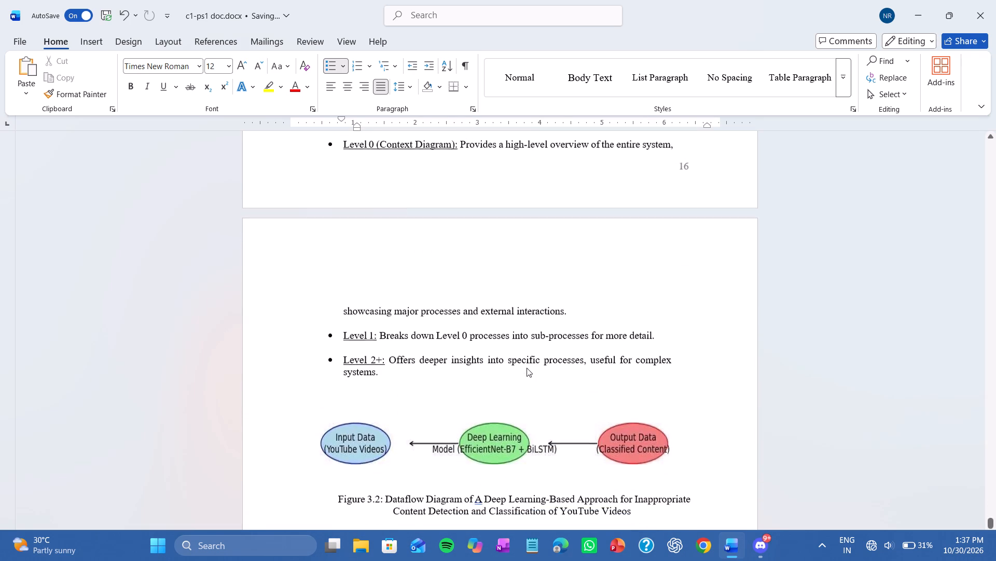
scroll(527, 368, "down", 2)
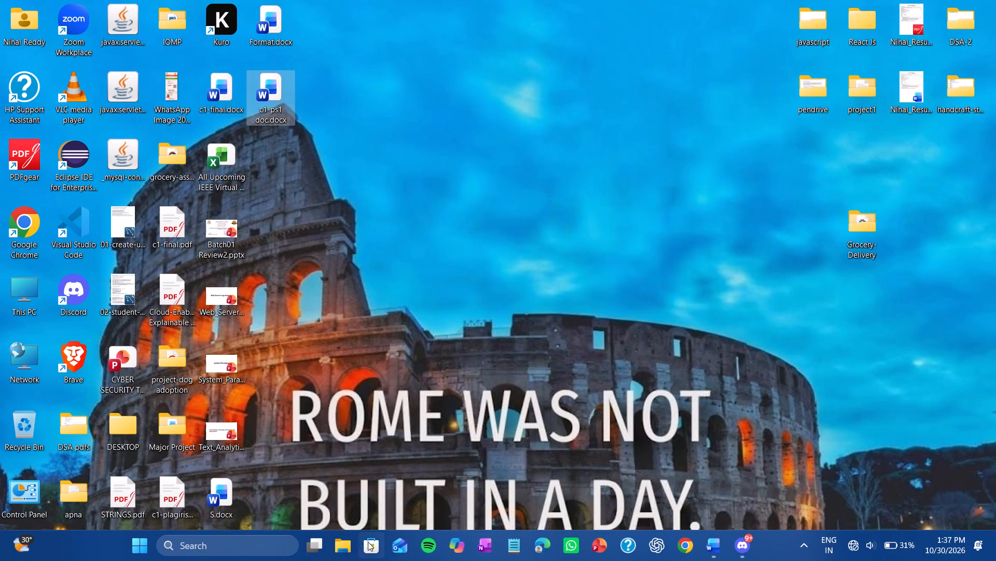
Open Project Stage-I Documentation Format.docx, find its Figure 3.2, and place it side by side with c1-ps1 doc.docx.
left_click(350, 545)
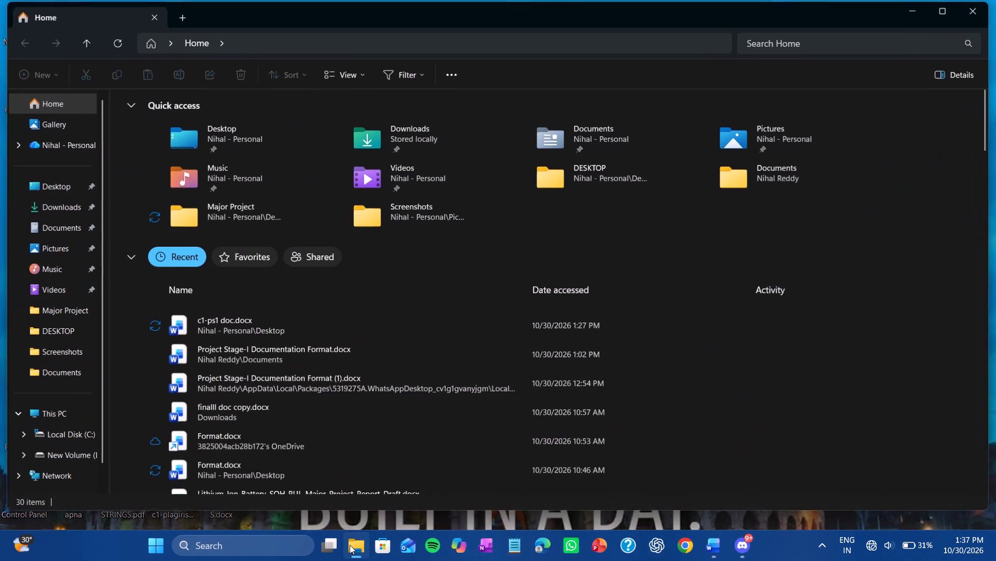
double_click(303, 351)
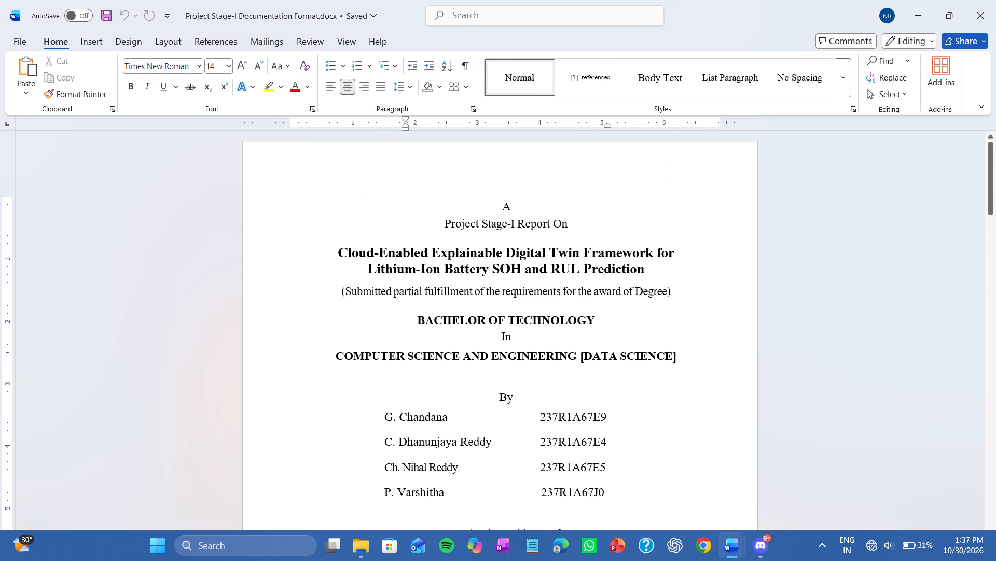
scroll(559, 286, "down", 15)
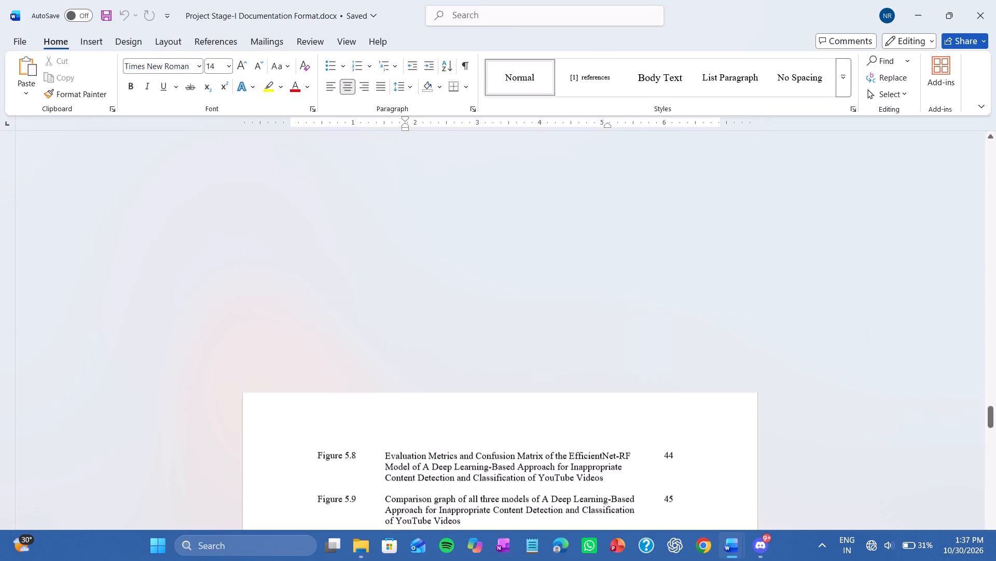
scroll(559, 286, "down", 14)
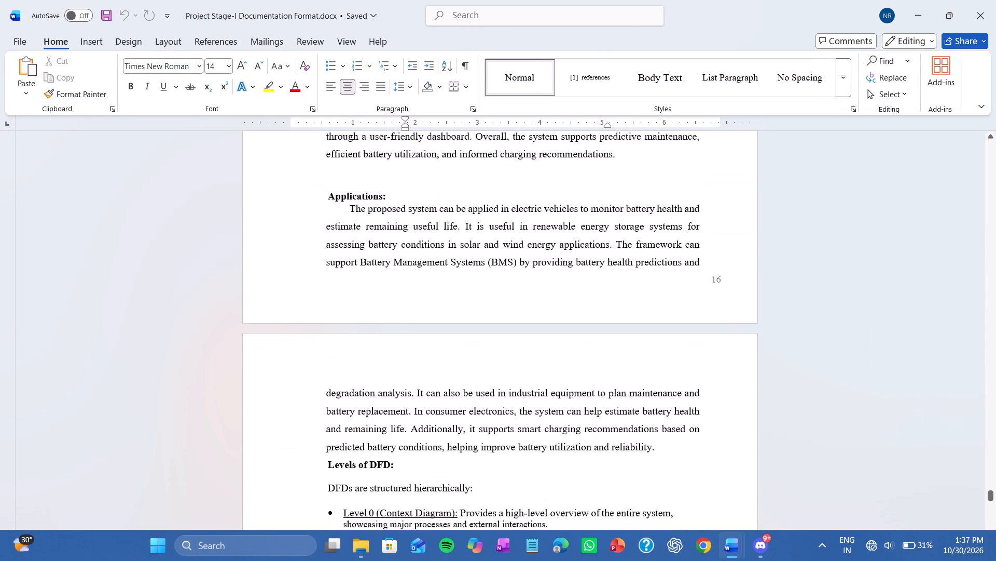
scroll(559, 286, "up", 5)
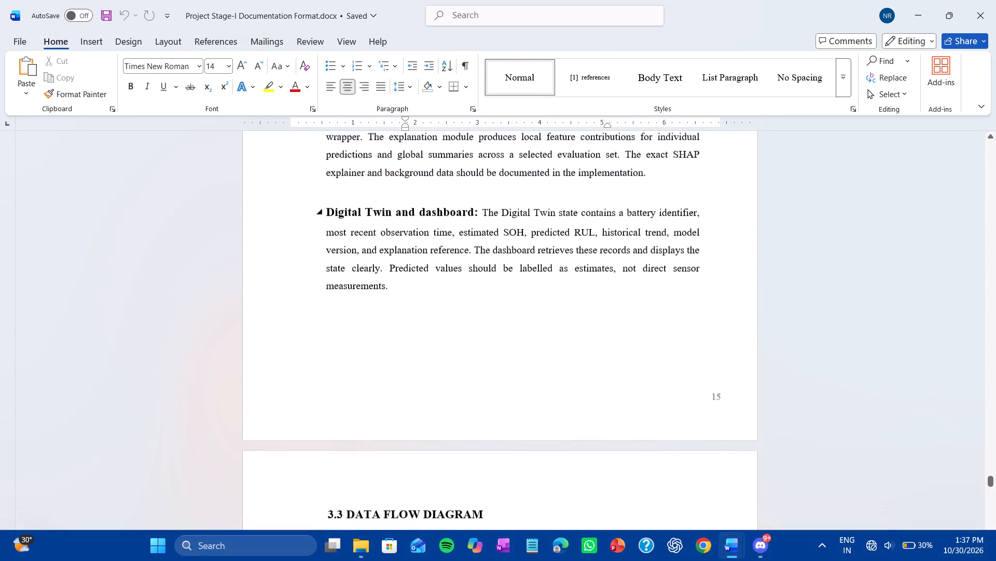
scroll(559, 286, "down", 5)
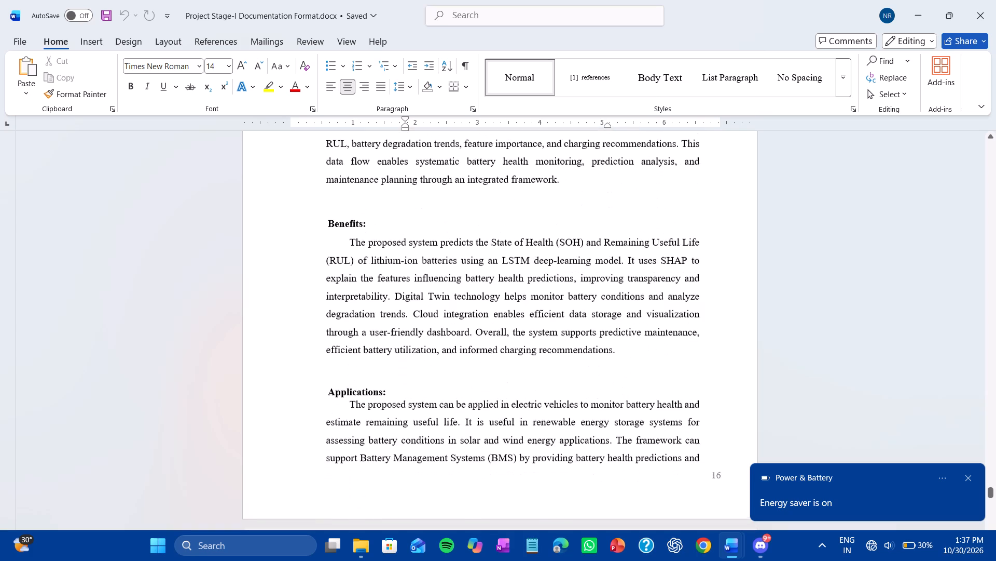
scroll(559, 286, "down", 5)
scroll(559, 286, "up", 1)
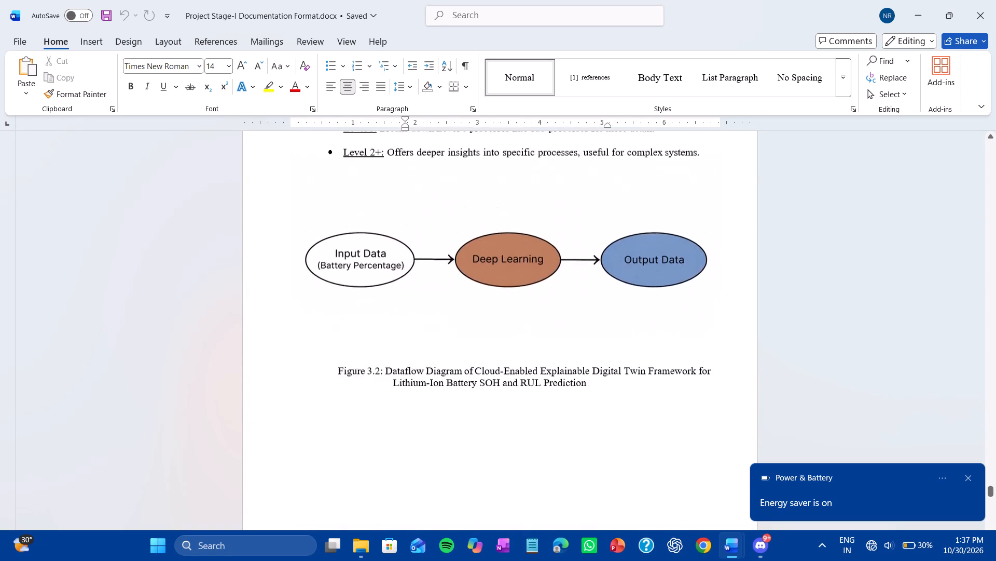
scroll(559, 286, "up", 1)
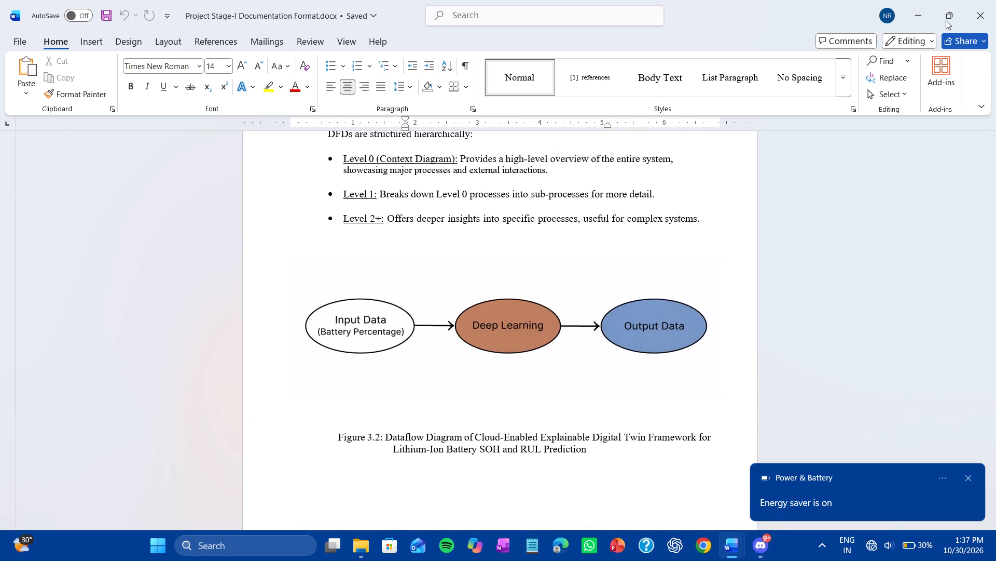
left_click(868, 46)
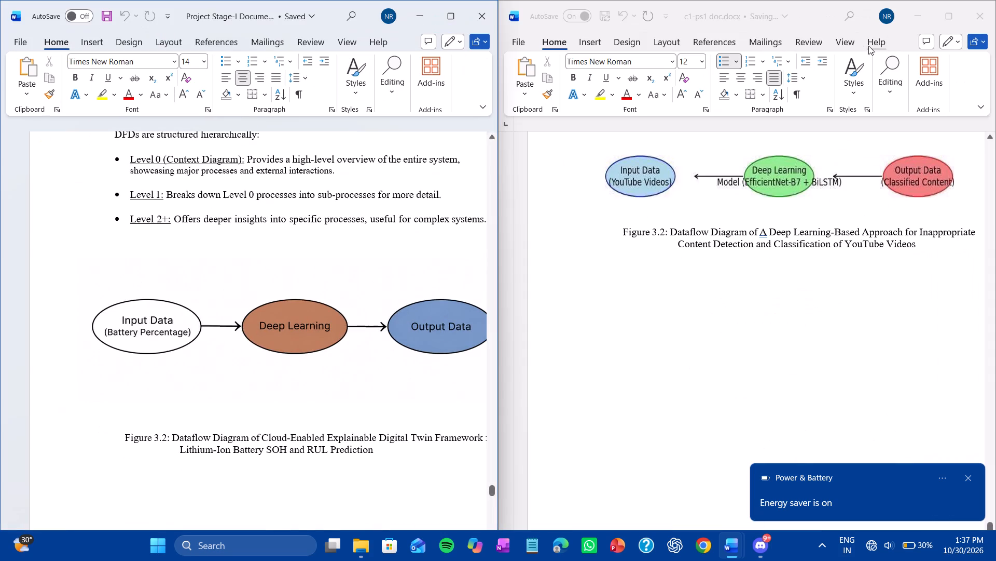
Replace the YouTube dataflow picture of Figure 3.2 in c1-ps1 doc.docx with the battery dataflow picture copied from the format document.
left_click(769, 184)
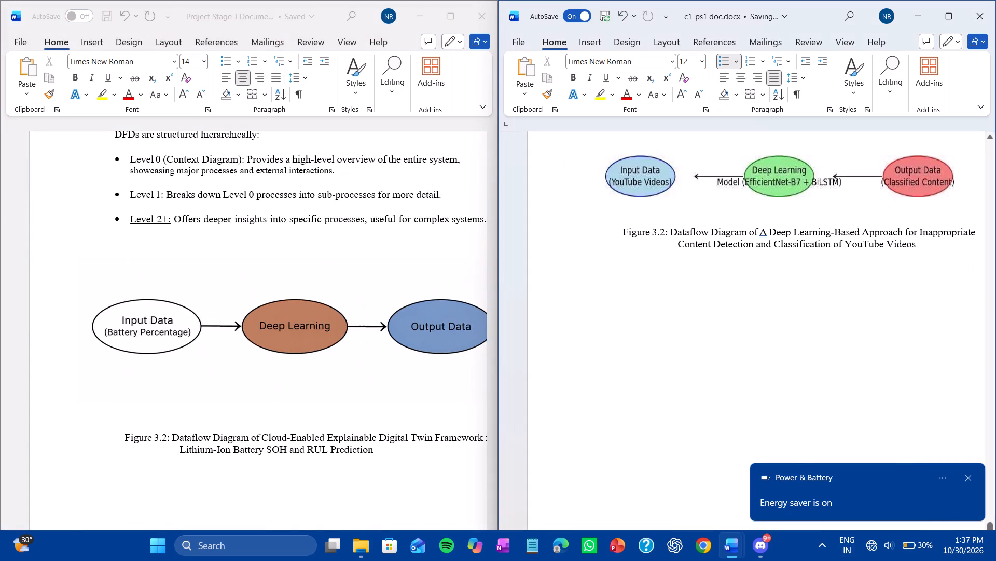
left_click(769, 184)
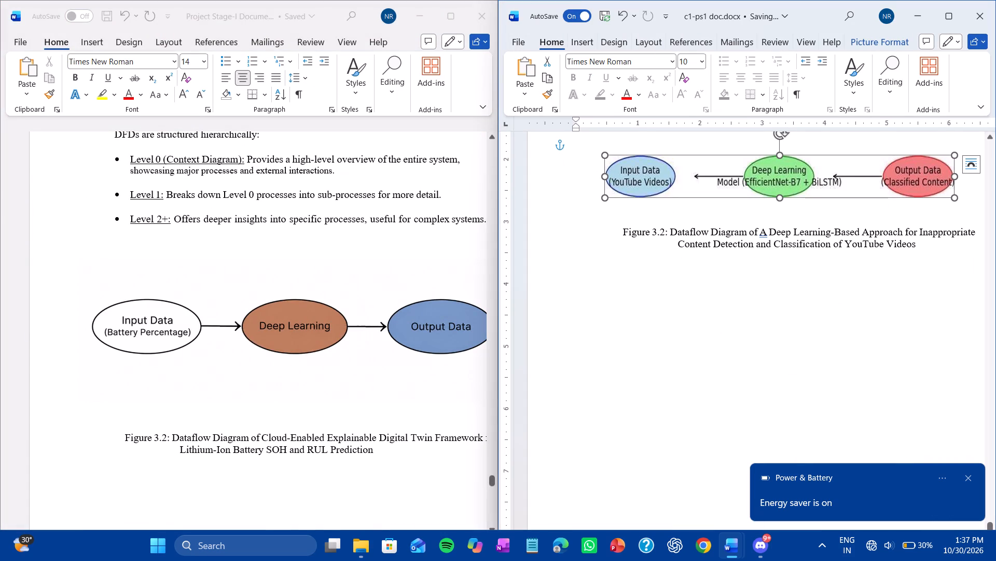
left_click(309, 328)
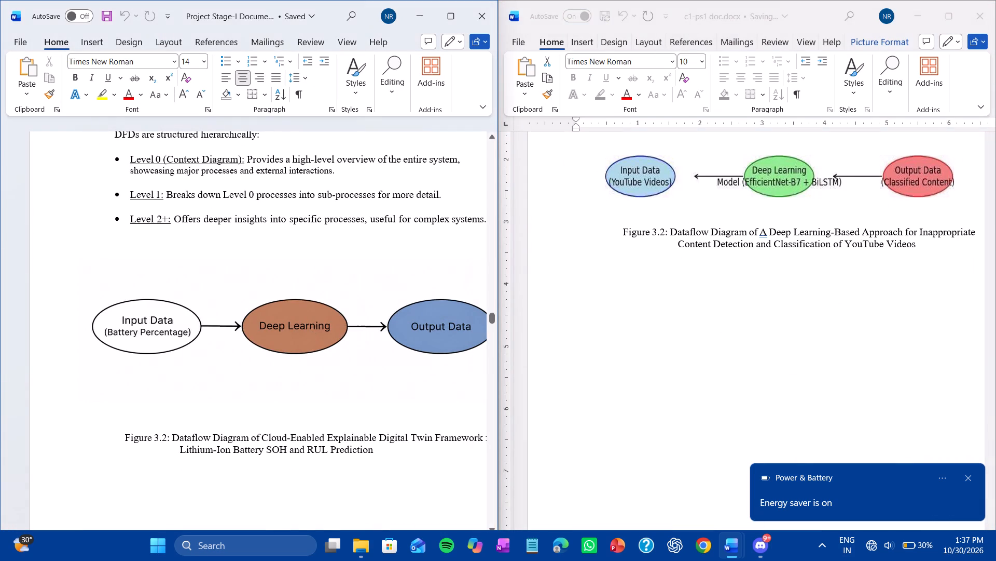
left_click(309, 328)
key("ctrl+c")
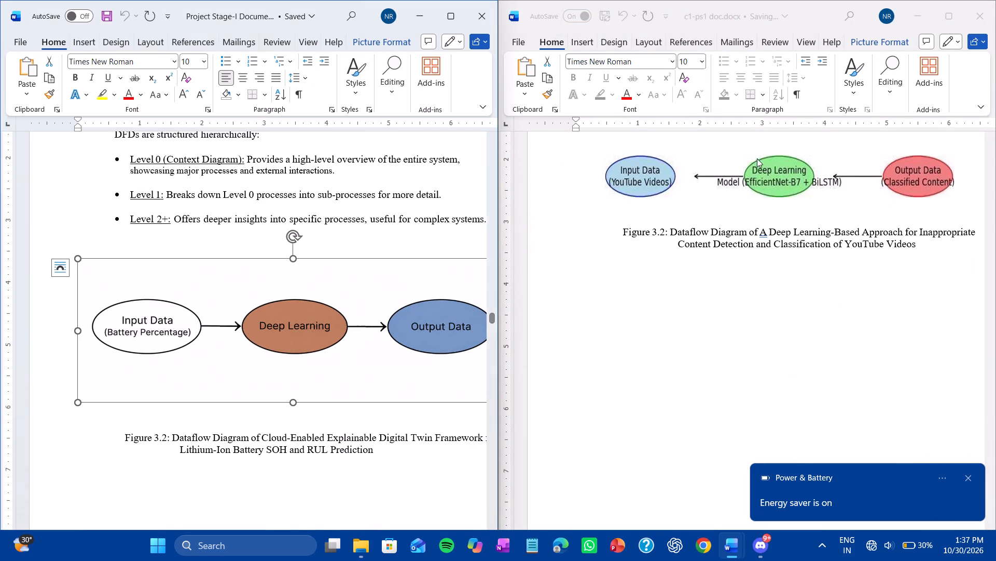
left_click(784, 178)
left_click(784, 178)
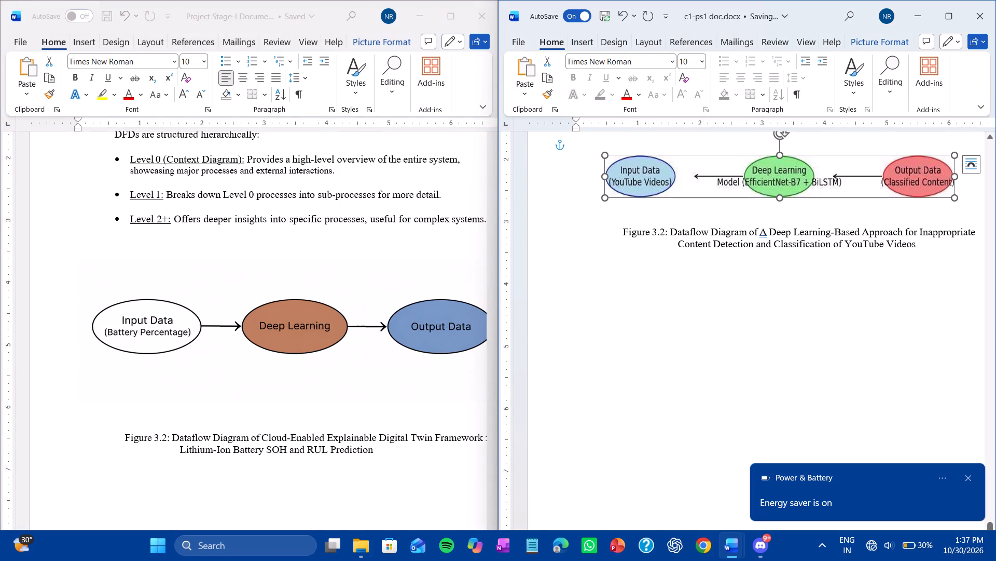
key("BackSpace")
key("ctrl+v")
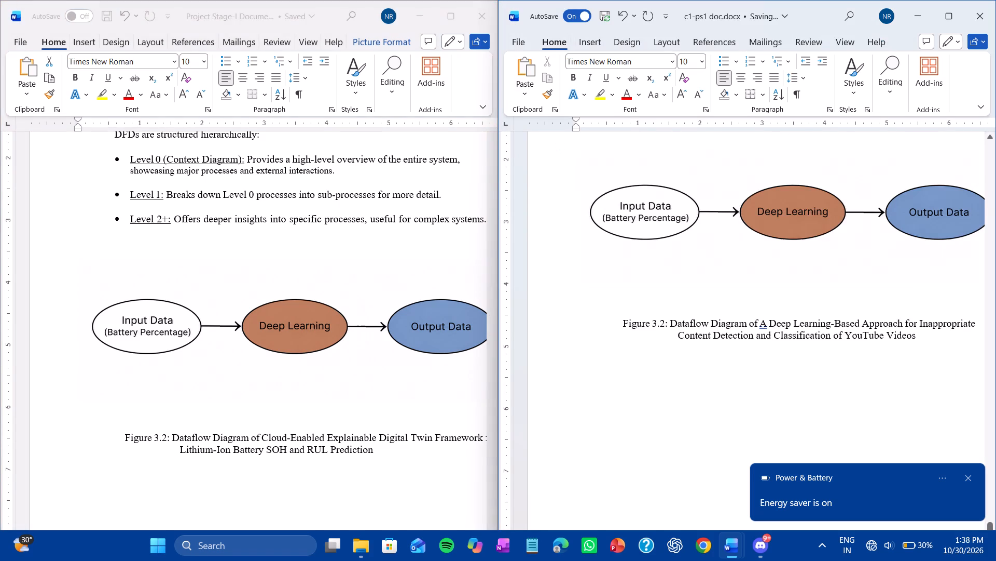
Replace the project title in the Figure 3.2 caption with the copied "Cloud-Enabled Explainable Digital Twin Framework for Lithium-Ion Battery SOH and RUL Prediction".
left_click(366, 451)
left_click_drag(380, 451, 269, 442)
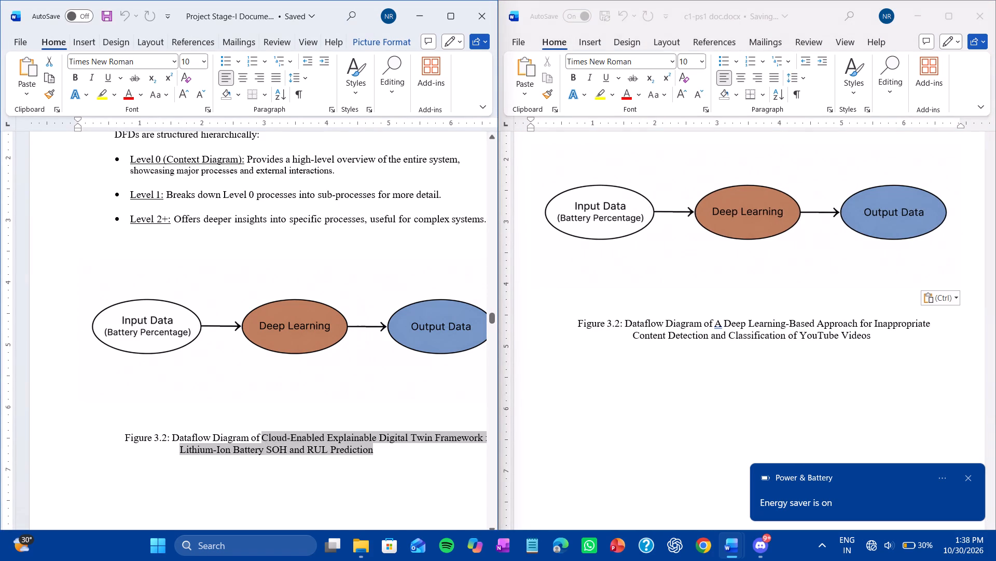
left_click_drag(269, 442, 267, 440)
key("ctrl+c")
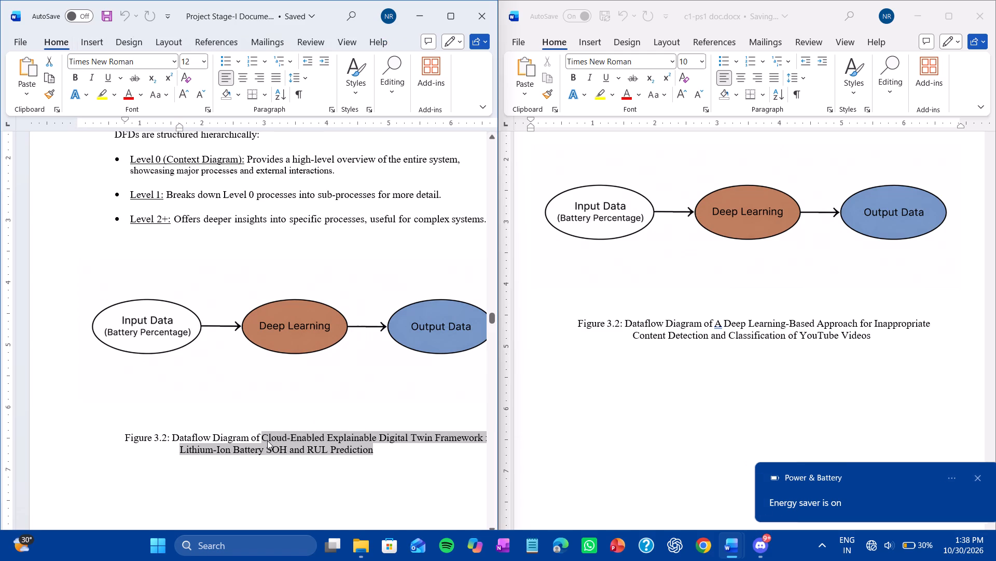
left_click(877, 337)
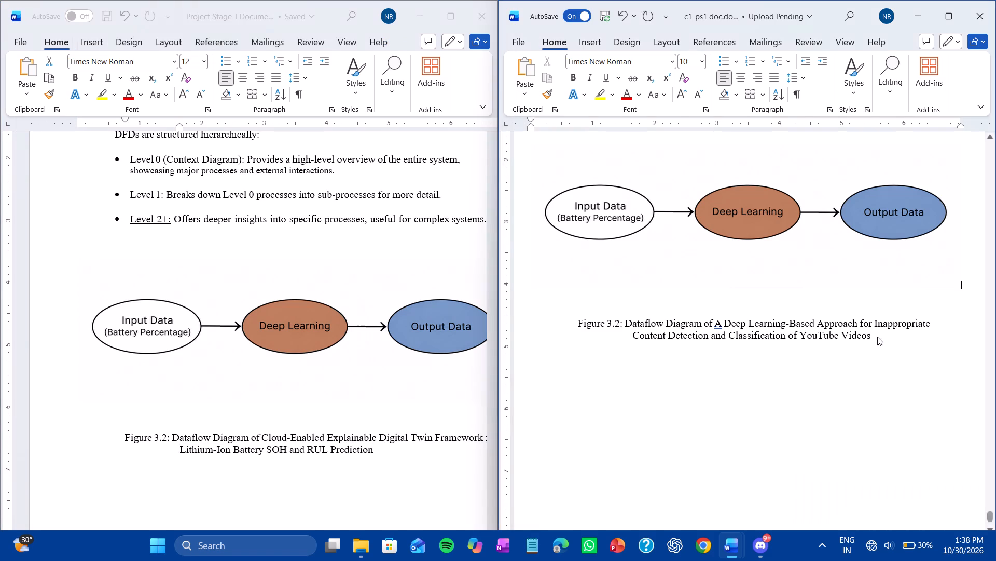
left_click_drag(874, 338, 749, 319)
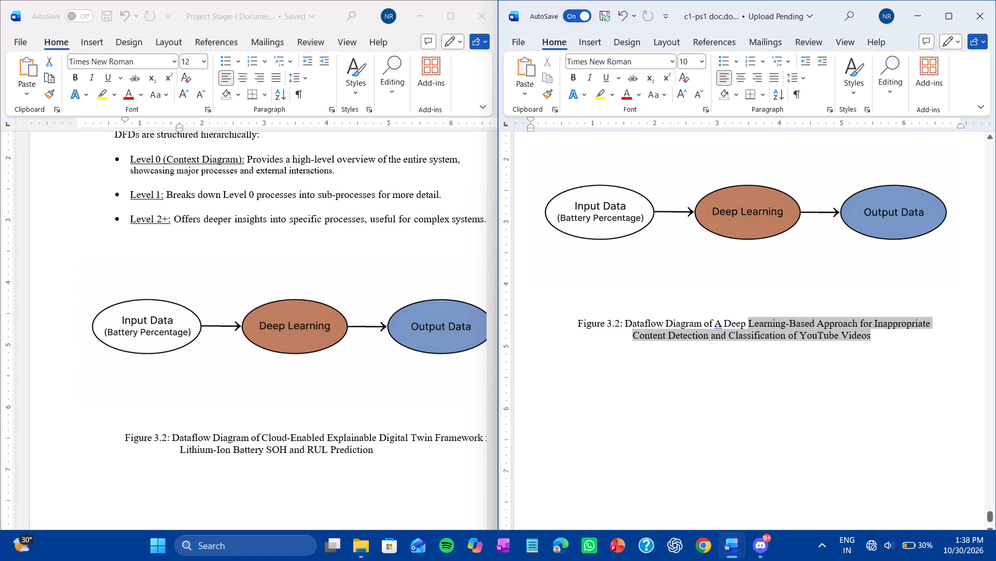
left_click_drag(749, 319, 718, 325)
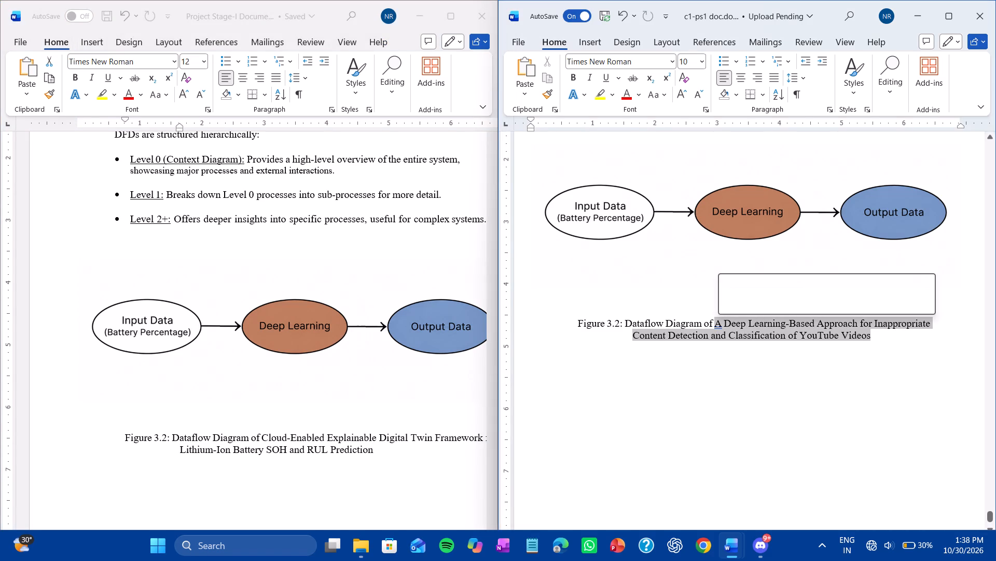
key("ctrl+v")
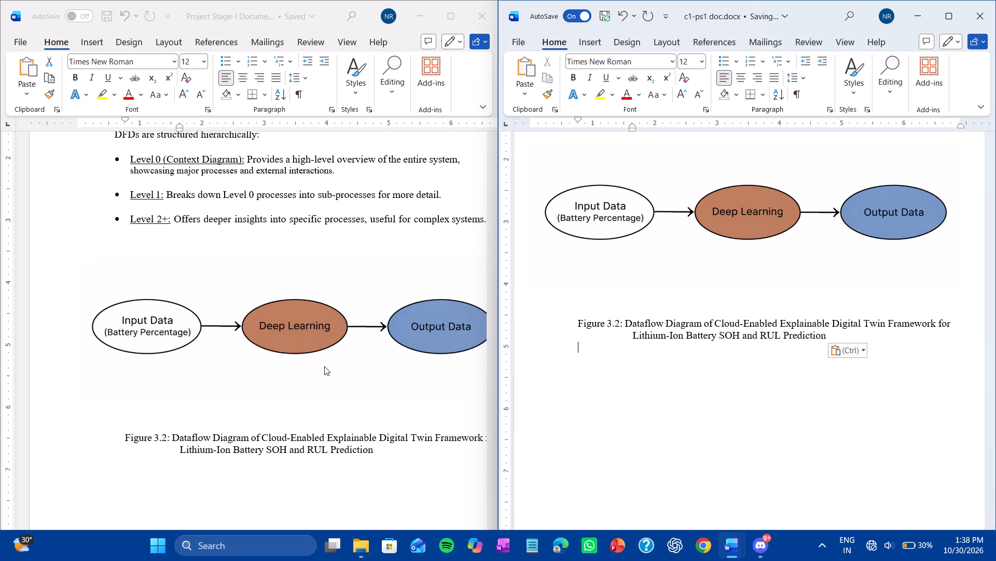
Replace the two DFD paragraphs under Applications in c1-ps1 doc.docx with the battery applications paragraph copied from the format document.
scroll(324, 366, "up", 1)
scroll(708, 405, "up", 1)
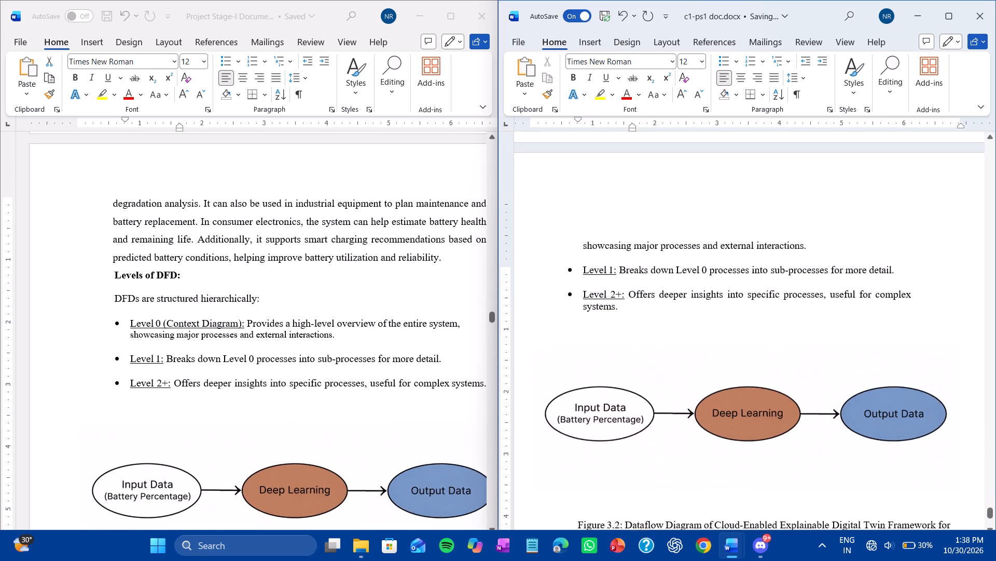
scroll(708, 405, "up", 2)
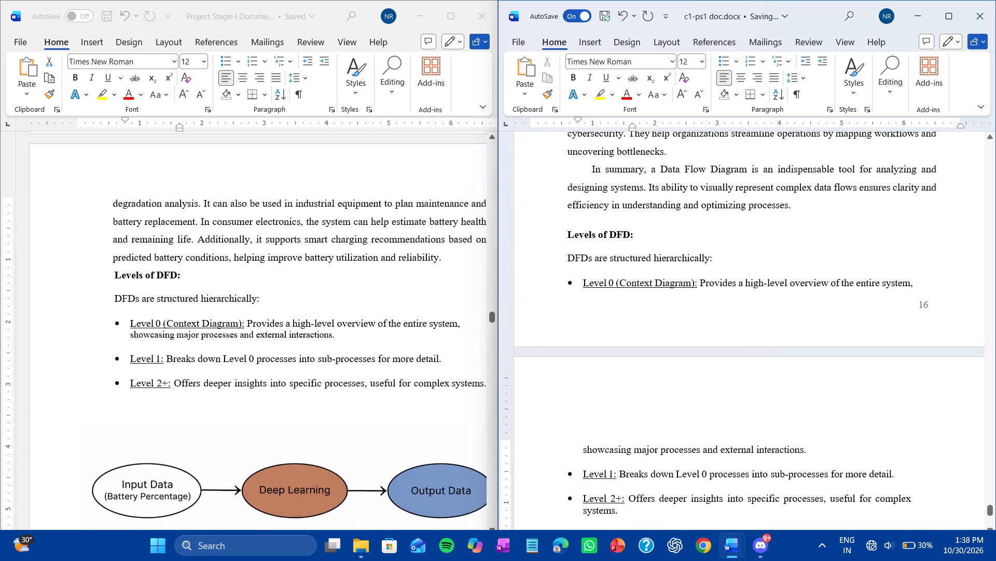
scroll(708, 405, "up", 1)
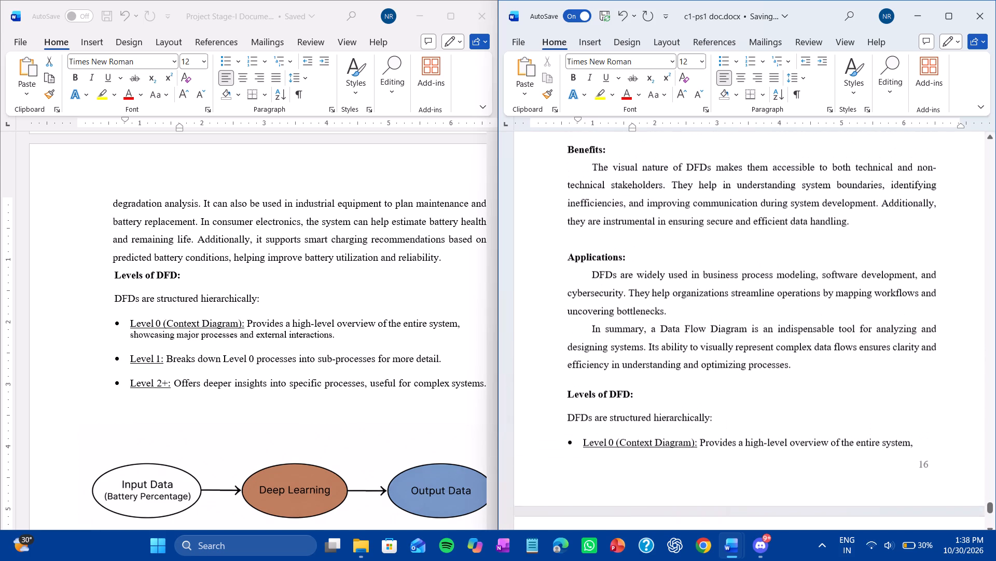
scroll(257, 328, "up", 1)
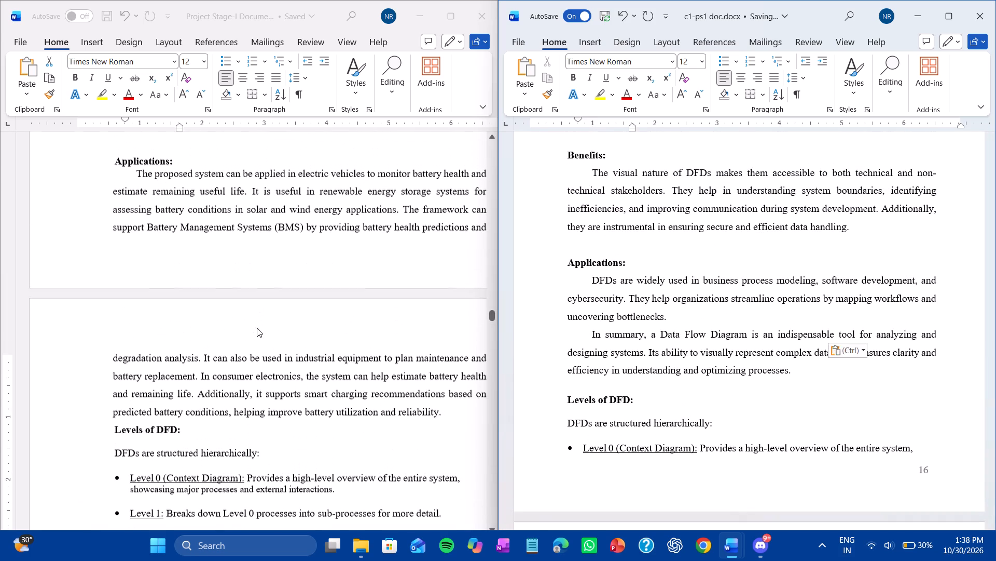
left_click(132, 172)
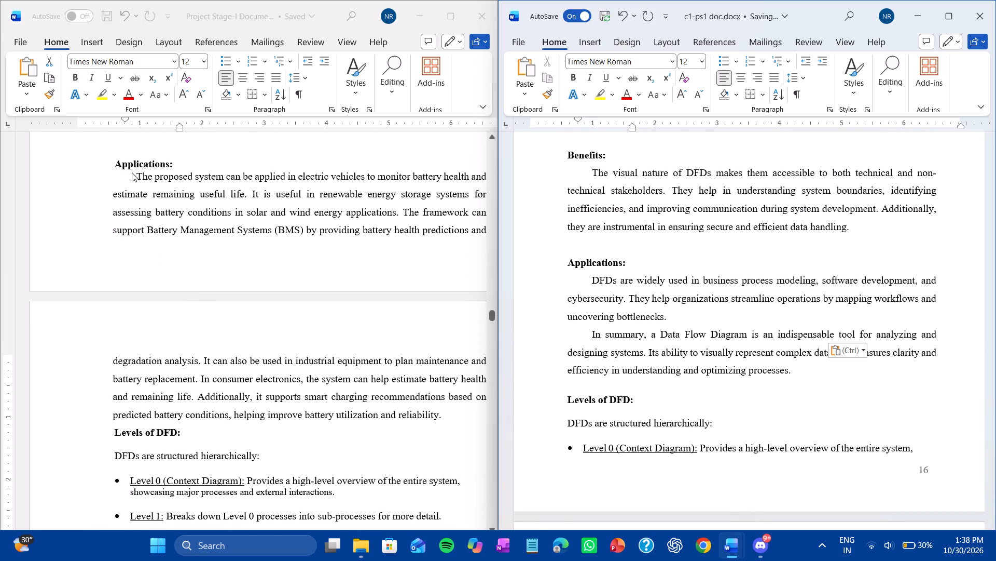
left_click_drag(135, 176, 258, 297)
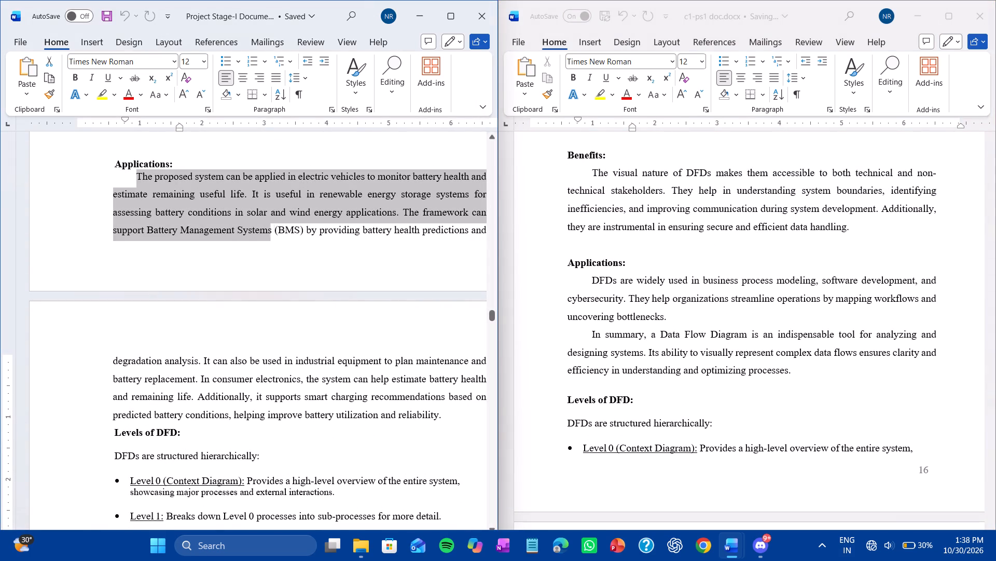
left_click_drag(258, 297, 443, 419)
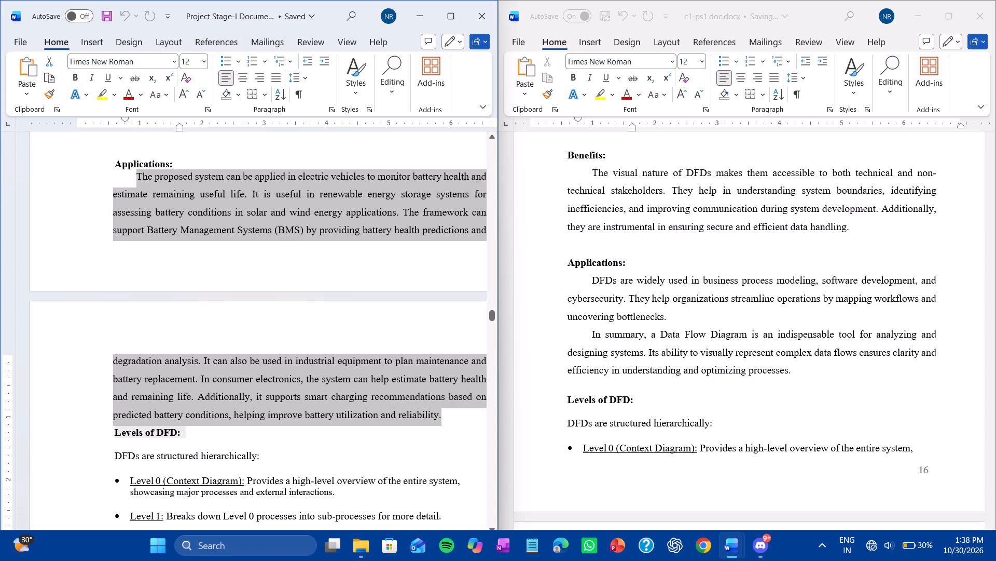
left_click_drag(443, 419, 445, 416)
key("ctrl+c")
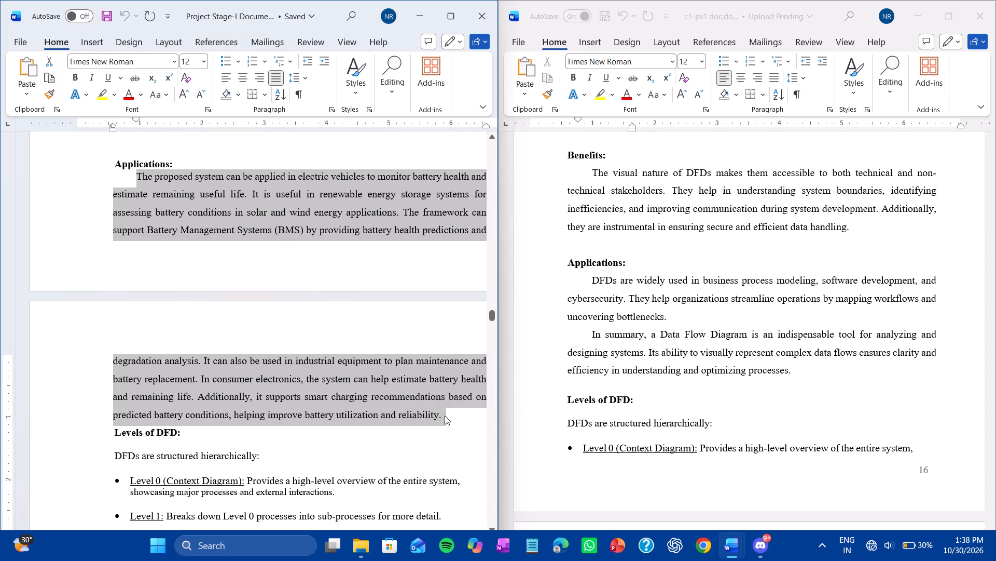
key("ctrl+c")
left_click(798, 371)
left_click_drag(793, 372, 601, 288)
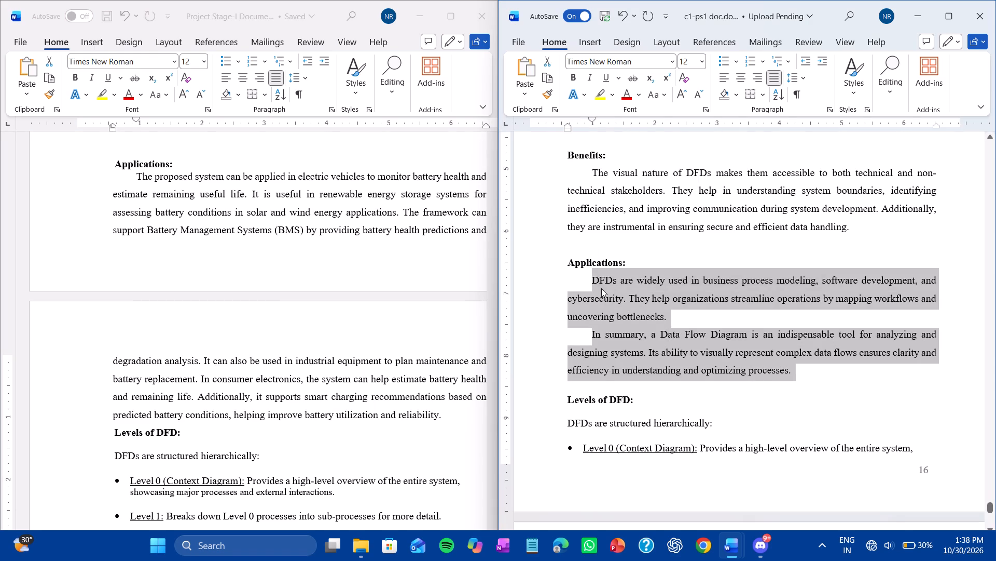
key("ctrl+v")
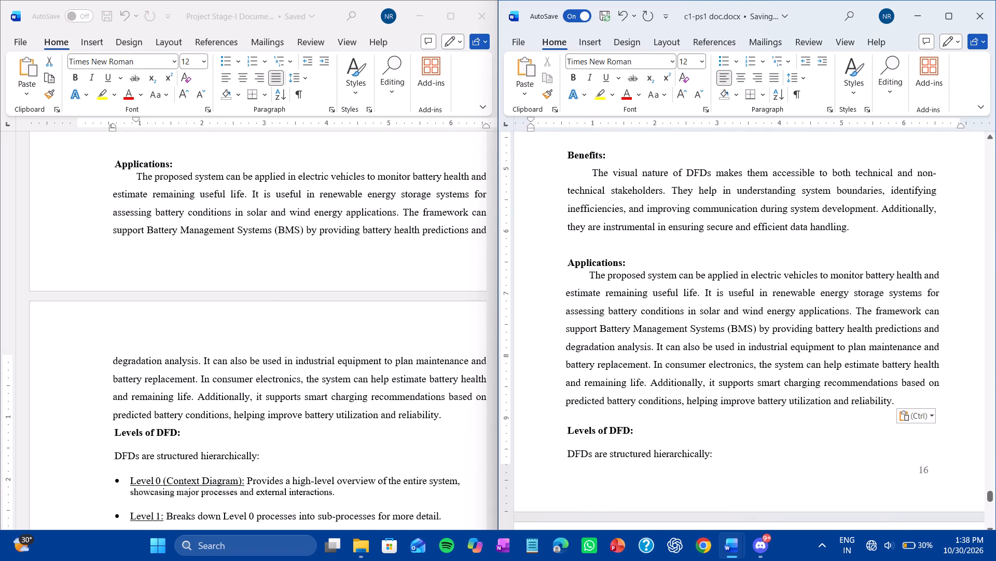
left_click(811, 426)
left_click_drag(898, 399, 597, 282)
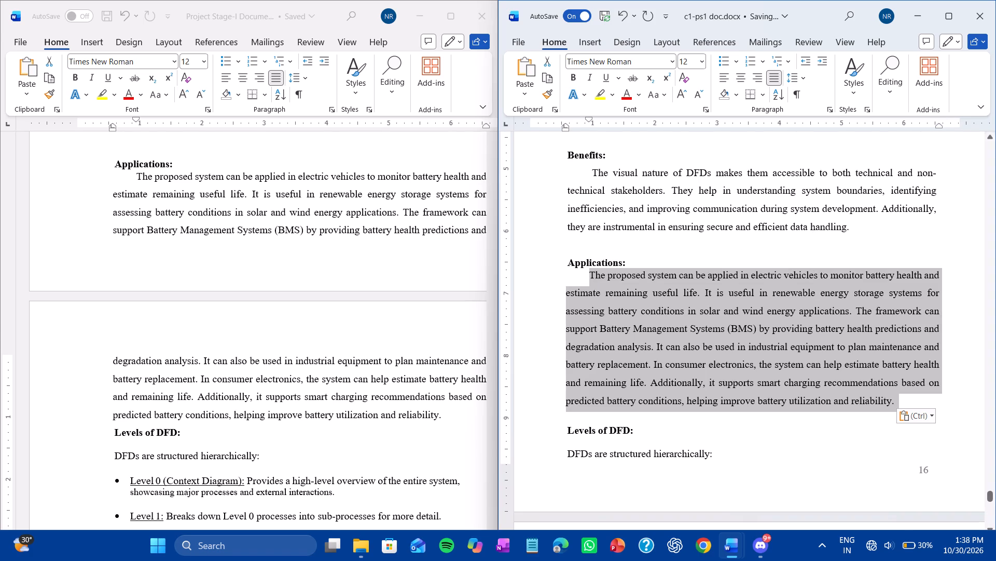
left_click(860, 442)
Replace the DFD paragraph under Benefits in c1-ps1 doc.docx with the battery SOH and RUL benefits paragraph copied from the format document.
scroll(860, 442, "up", 1)
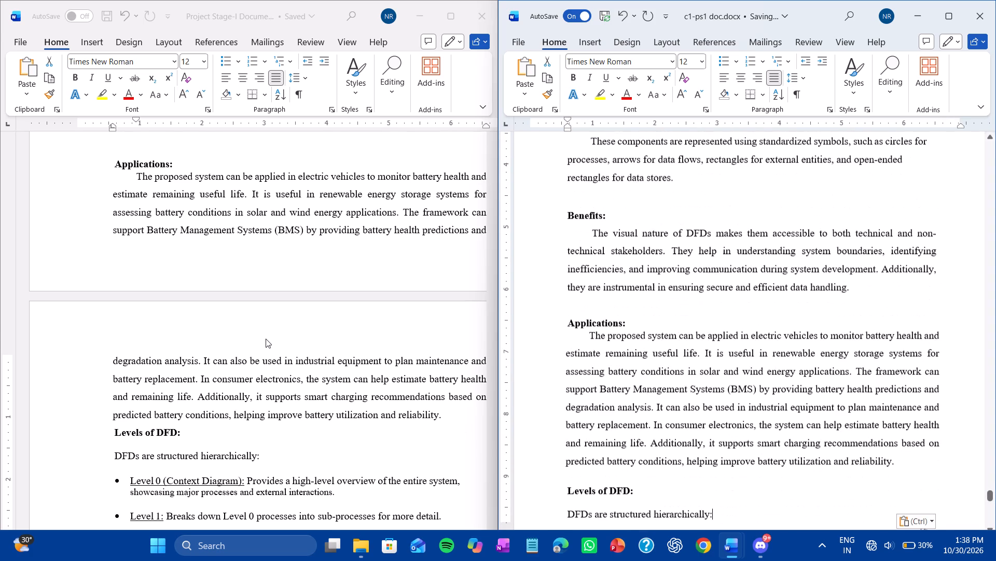
scroll(266, 339, "up", 2)
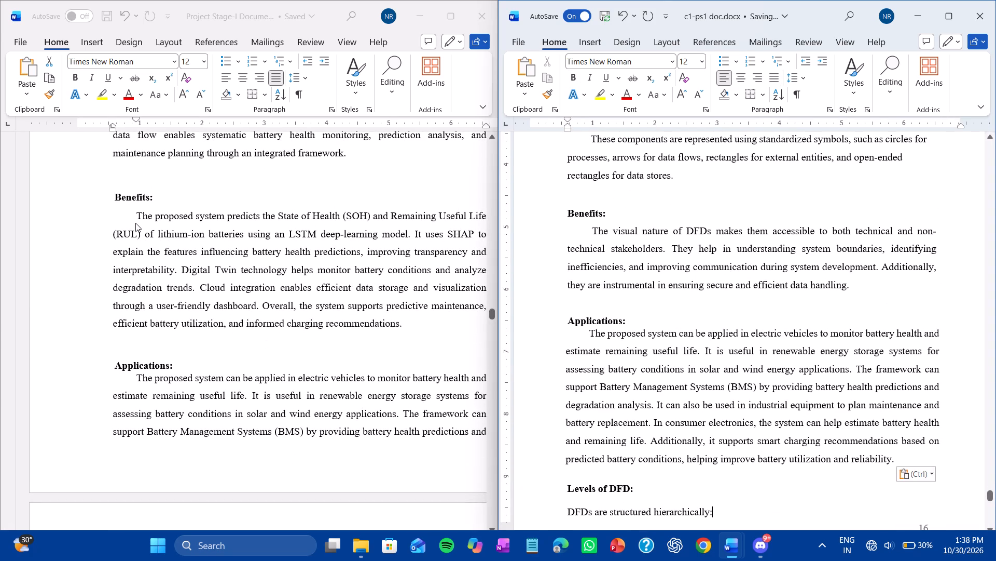
left_click(135, 223)
left_click_drag(135, 216, 365, 331)
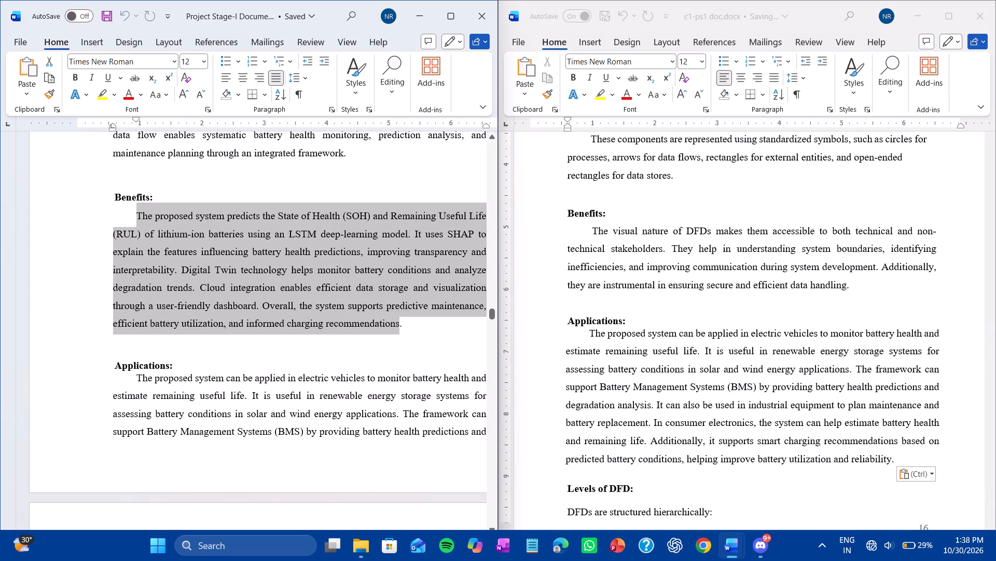
left_click_drag(365, 331, 404, 325)
left_click_drag(404, 325, 405, 325)
key("ctrl+c")
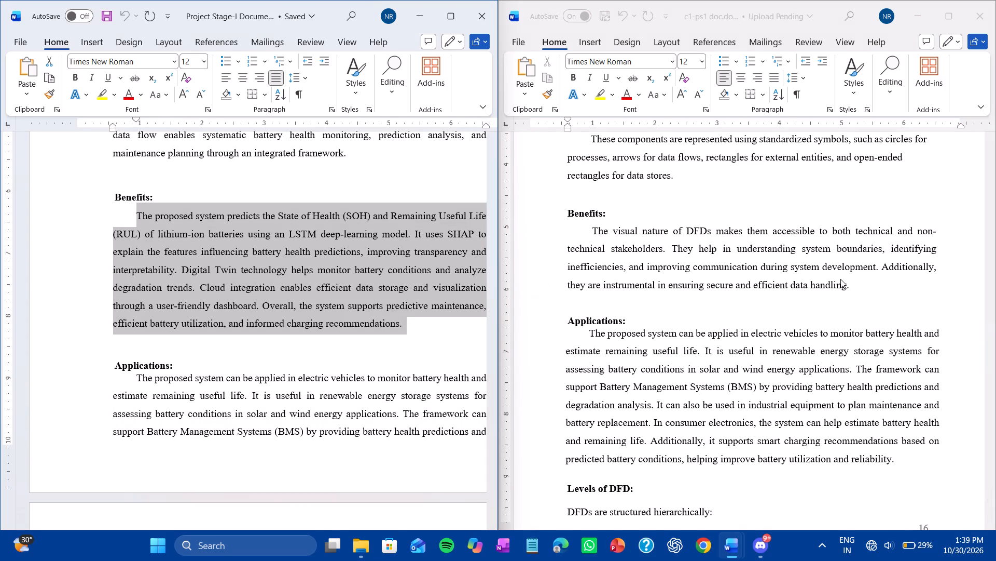
left_click(850, 284)
left_click_drag(850, 288, 679, 229)
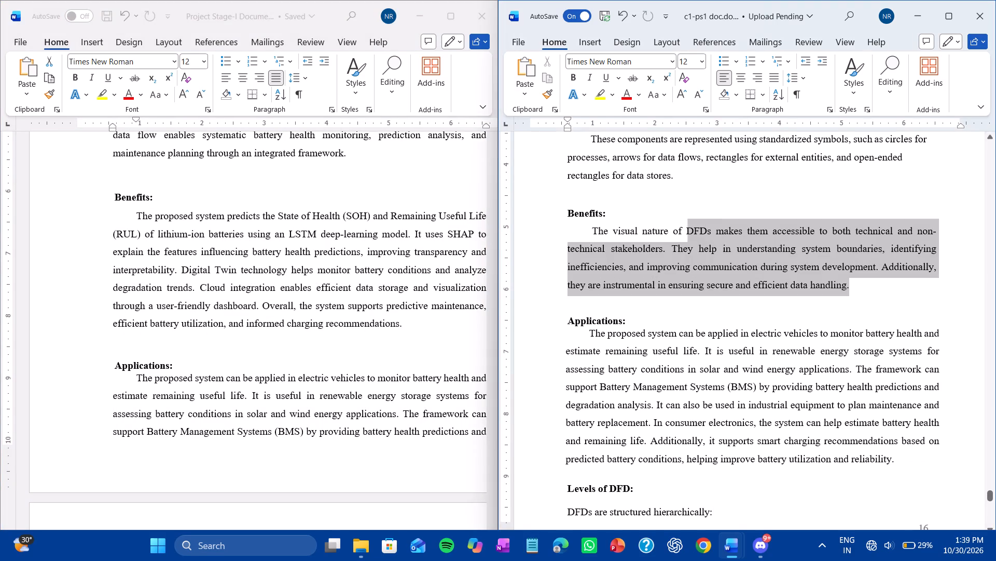
left_click_drag(679, 229, 596, 232)
key("ctrl+v")
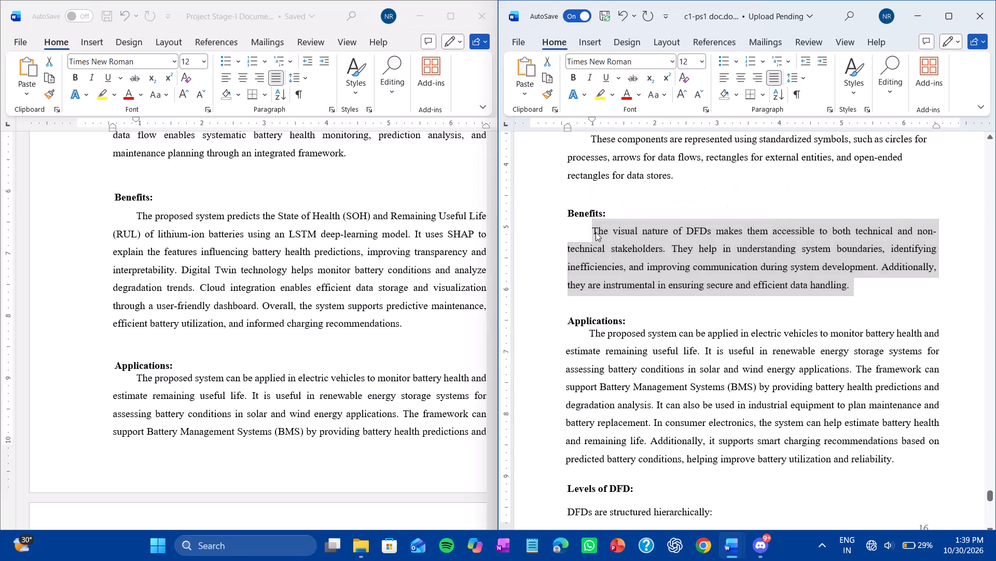
Replace the text between the 3.3 Data Flow Diagram heading and Benefits in c1-ps1 doc.docx with the format document's three battery data flow paragraphs.
scroll(704, 325, "up", 1)
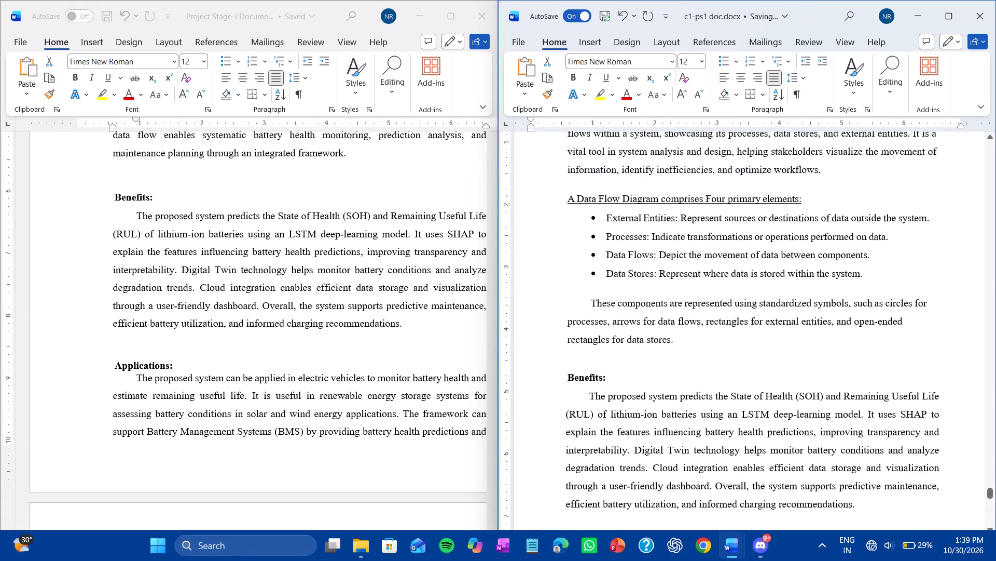
scroll(310, 350, "up", 2)
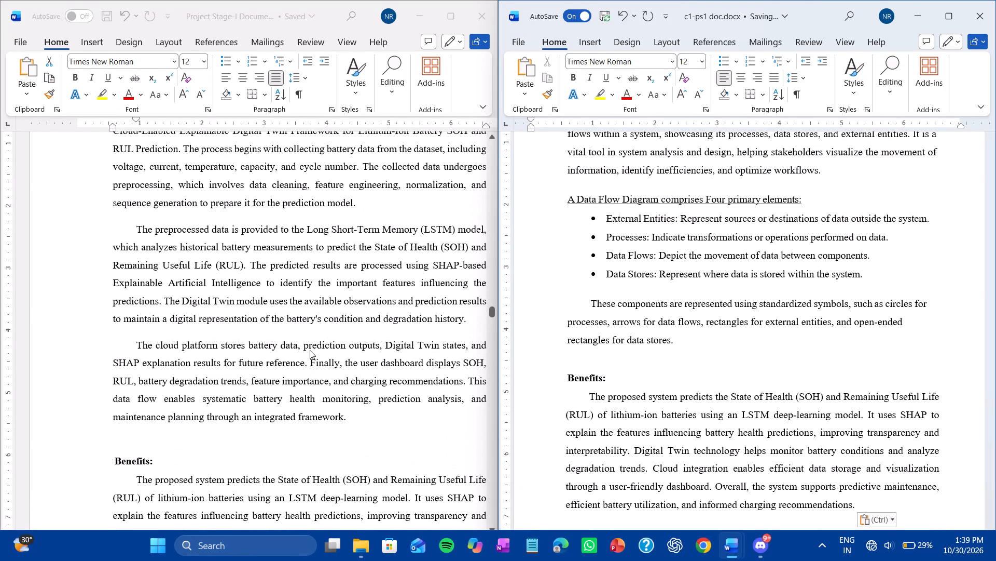
scroll(310, 350, "up", 1)
left_click(295, 346)
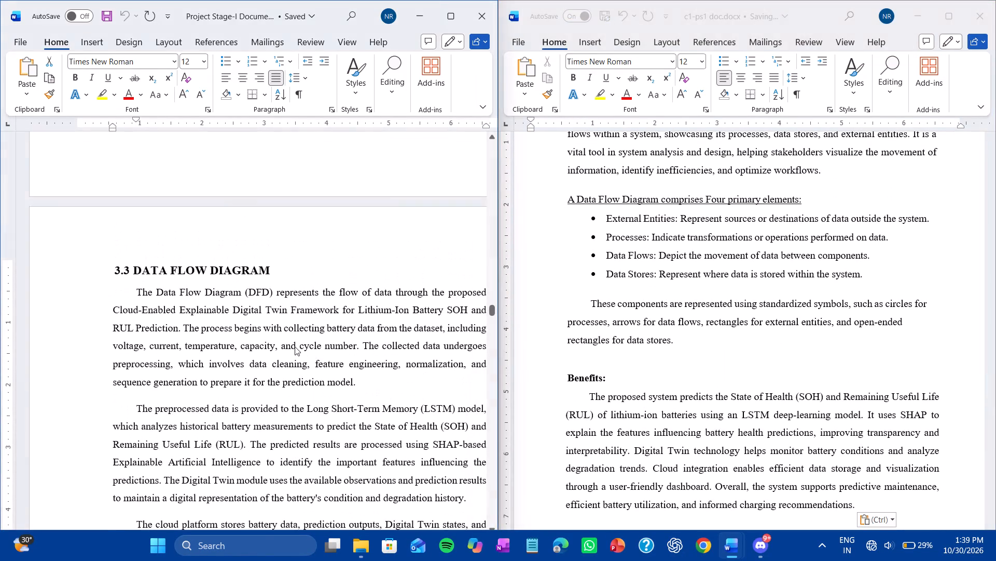
scroll(295, 346, "down", 1)
left_click_drag(135, 223, 355, 439)
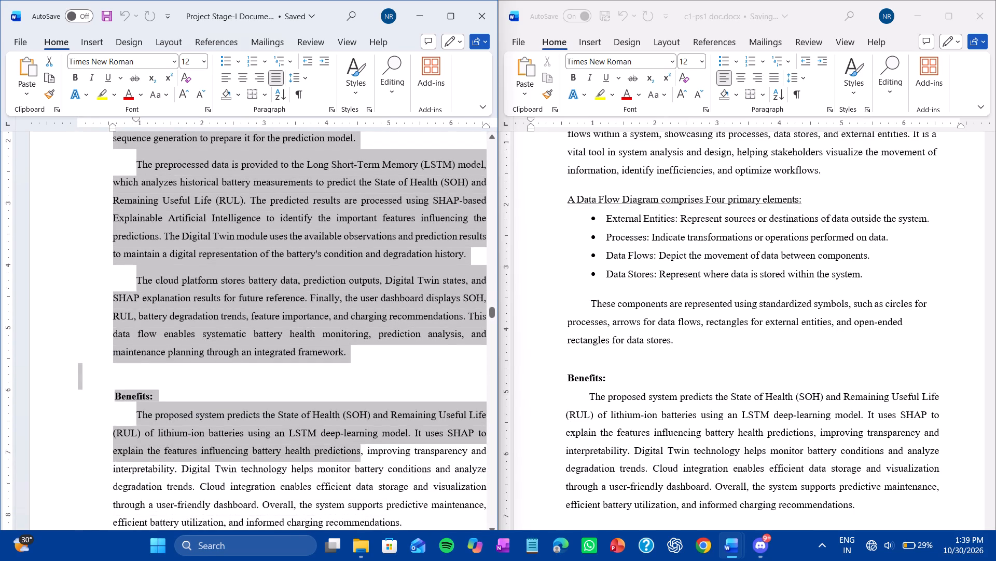
left_click_drag(355, 439, 354, 357)
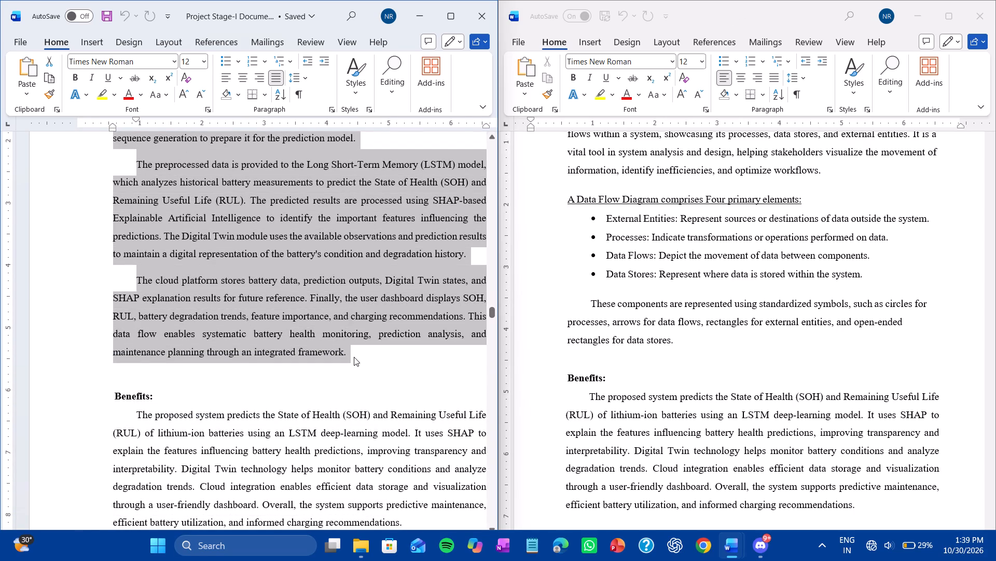
key("ctrl+c")
scroll(624, 345, "up", 1)
scroll(624, 345, "down", 1)
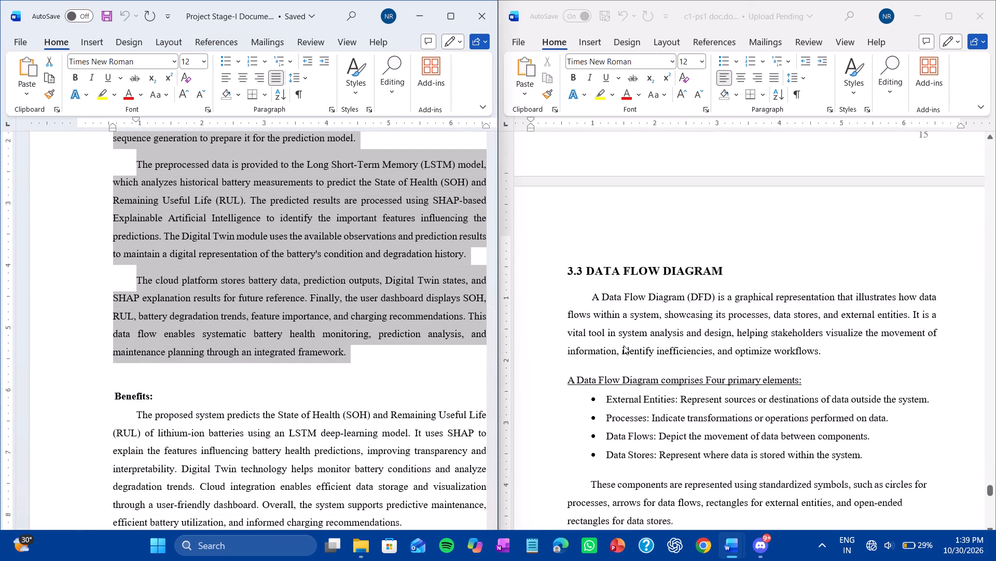
scroll(624, 345, "down", 1)
left_click(590, 261)
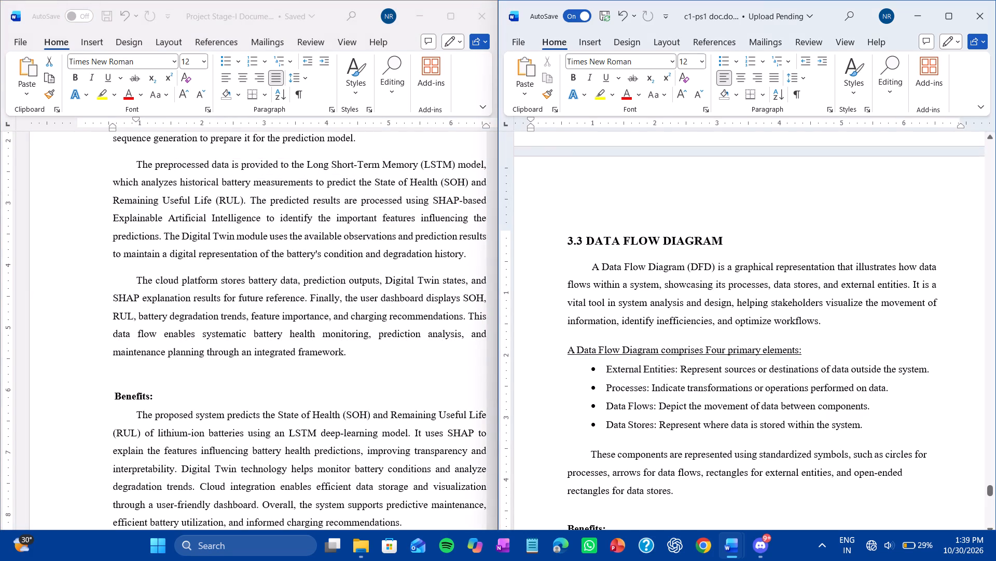
left_click_drag(593, 267, 667, 529)
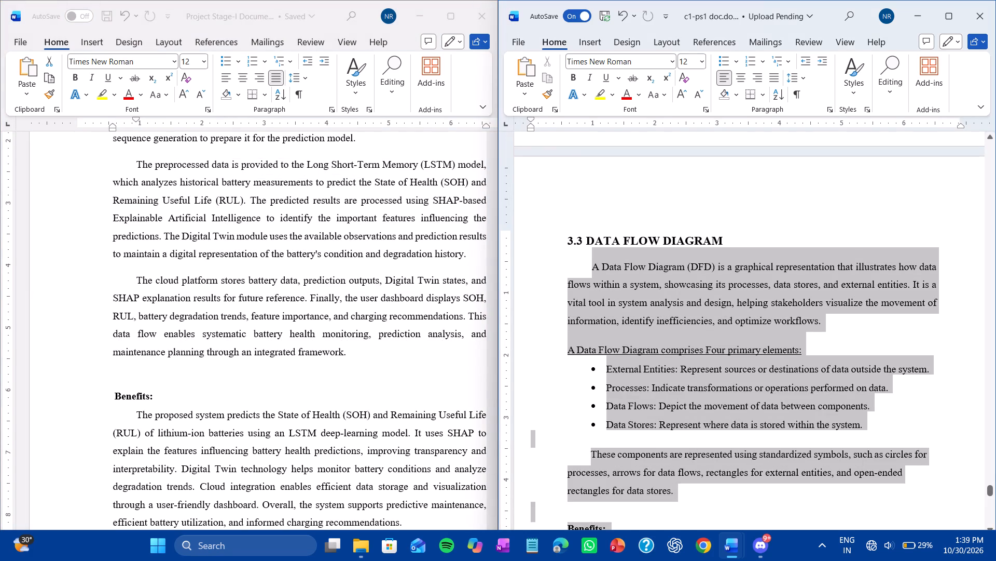
left_click_drag(667, 529, 685, 479)
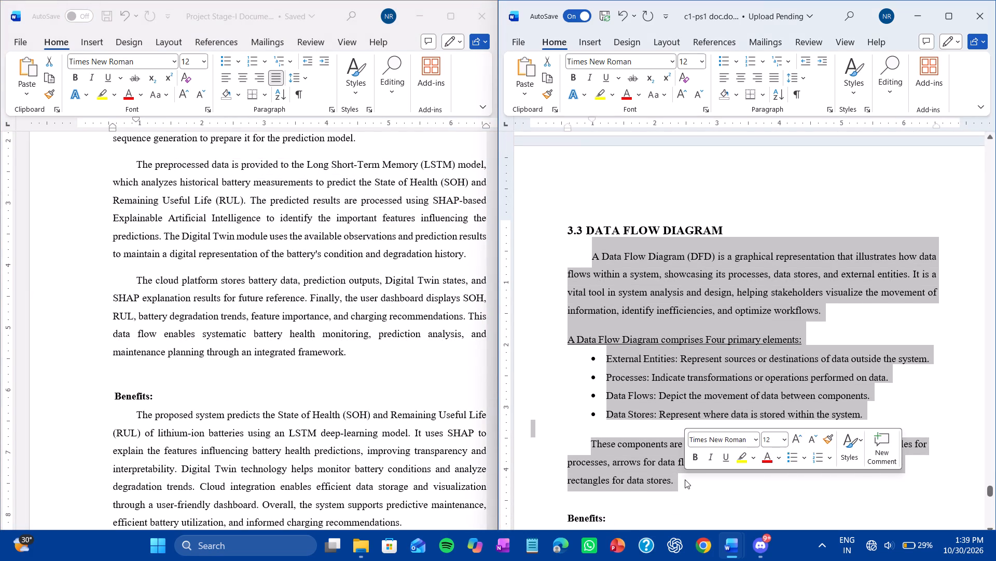
key("ctrl+v")
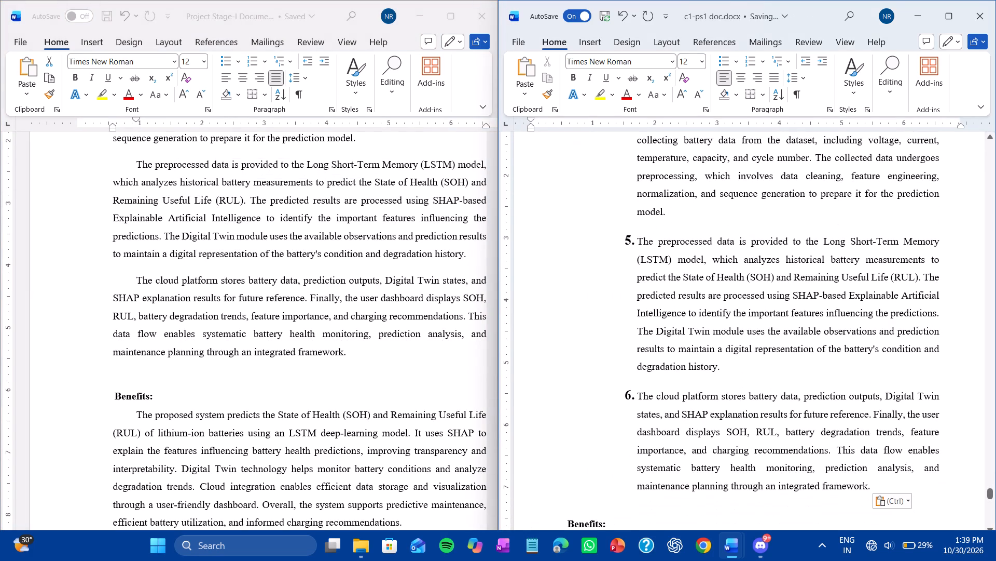
Change the paste option of the inserted section 3.3 paragraphs to remove their list numbering and extra indentation.
left_click(890, 502)
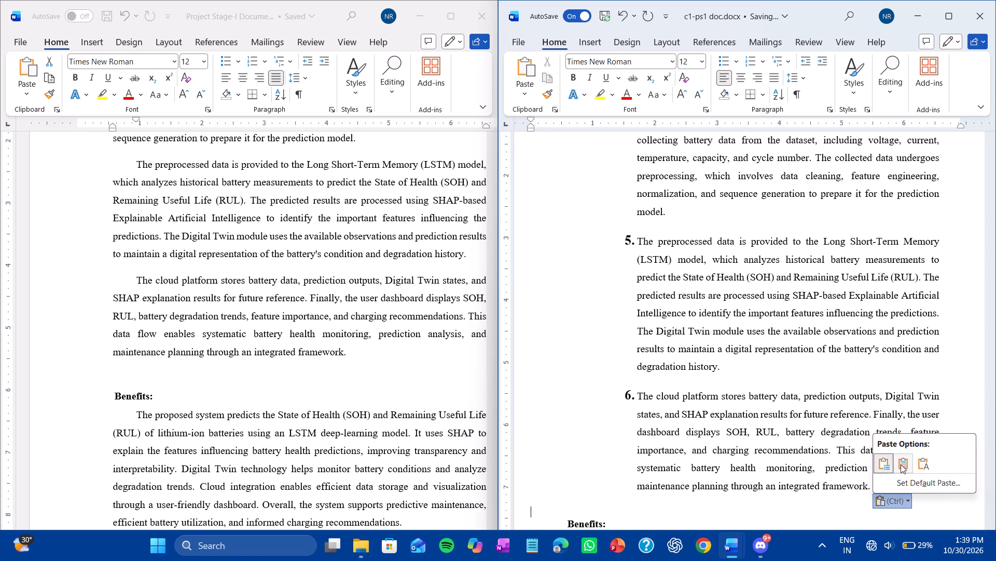
left_click(901, 464)
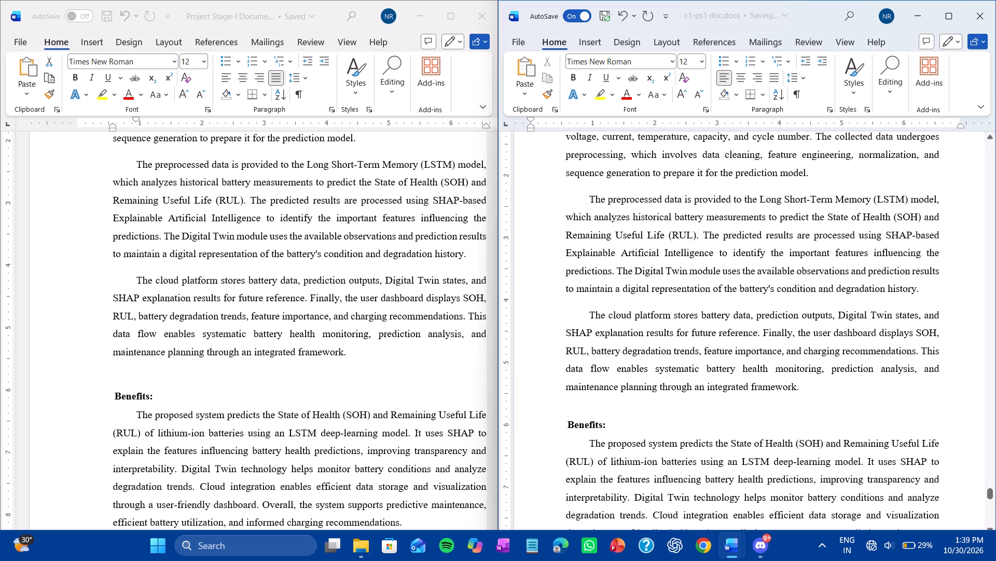
left_click(839, 425)
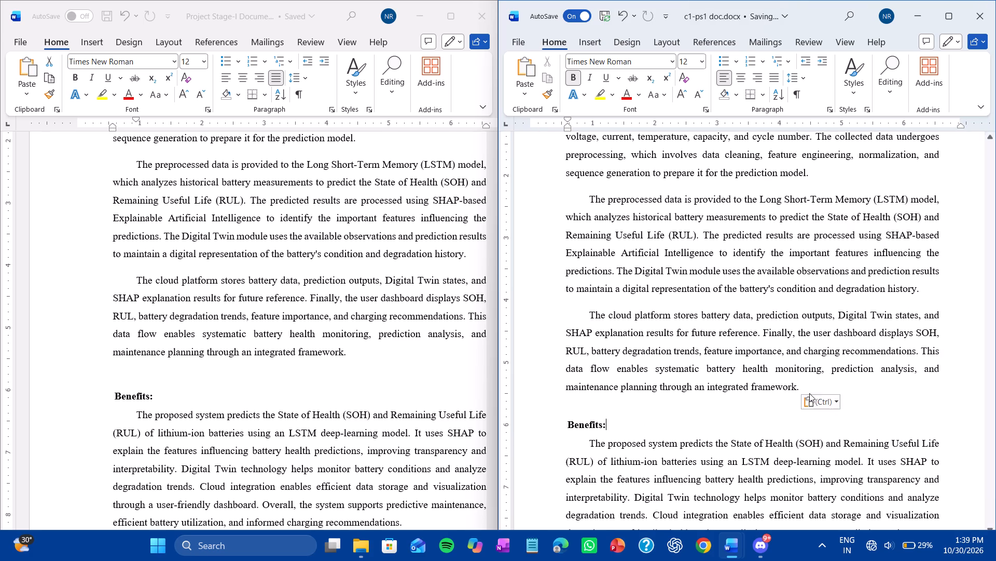
left_click(805, 384)
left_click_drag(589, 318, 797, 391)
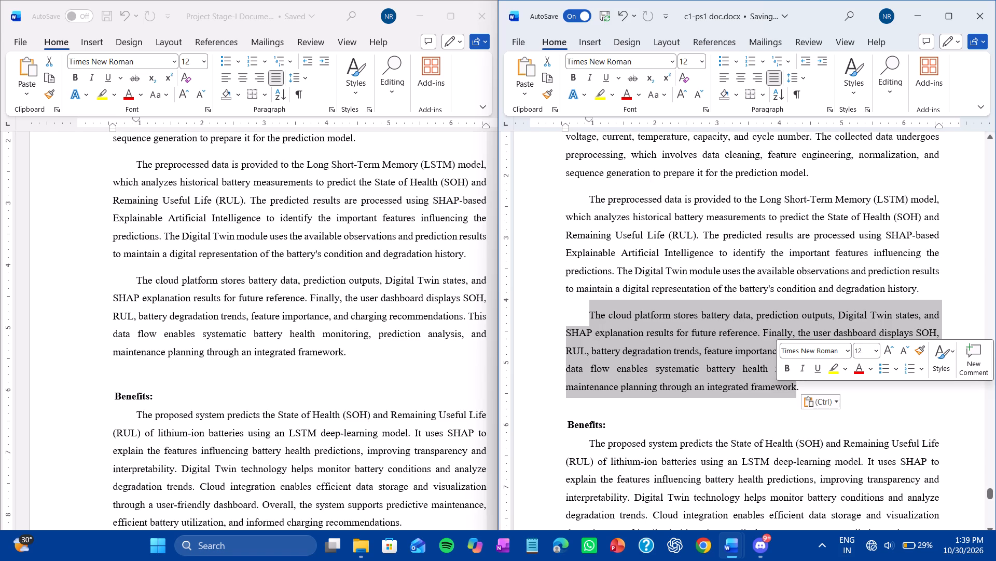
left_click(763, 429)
Remove the break in the blank area after the first line of the Level 0 bullet under Levels of DFD in c1-ps1 doc.docx.
scroll(763, 429, "down", 4)
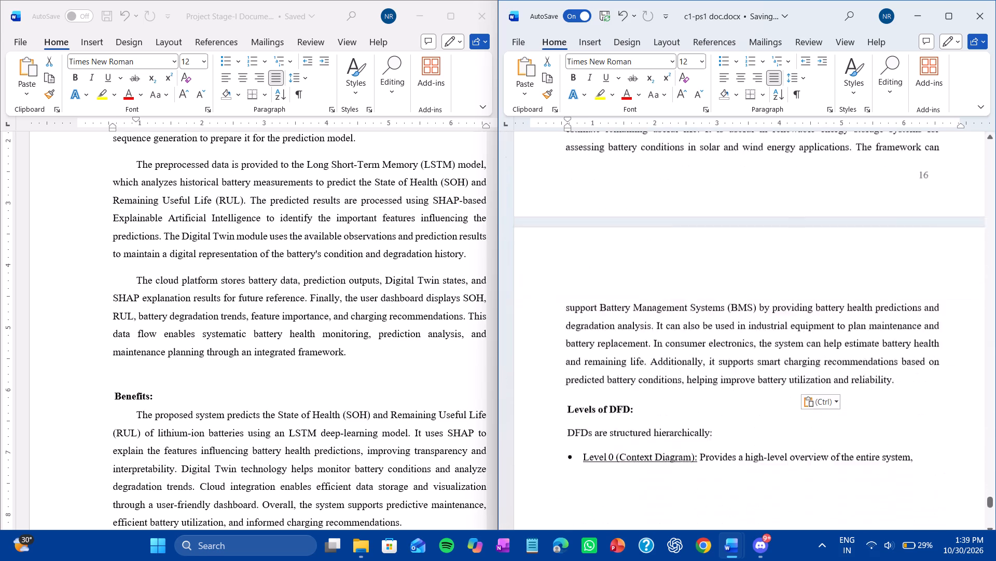
scroll(763, 429, "down", 4)
scroll(763, 429, "left", 1)
scroll(763, 429, "down", 1)
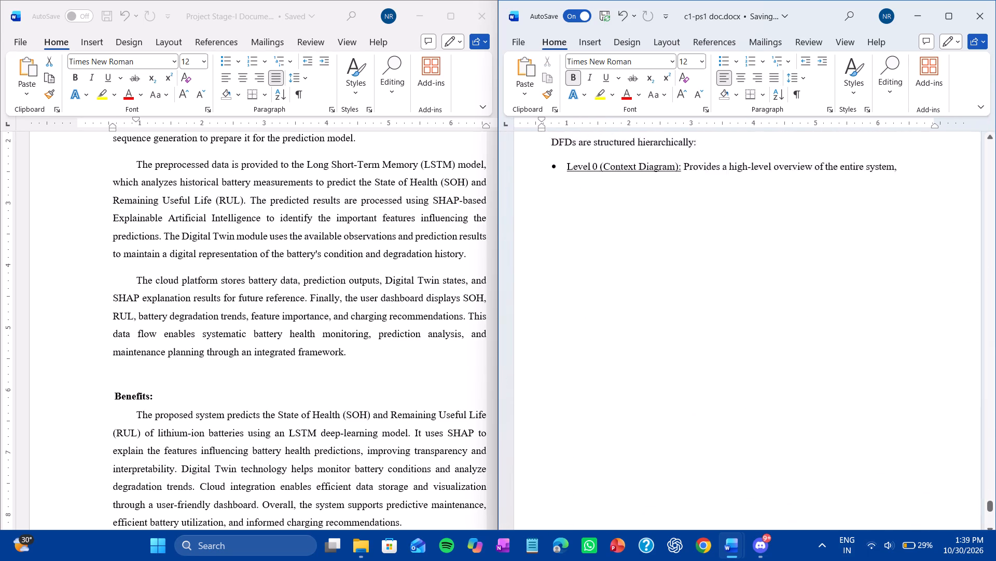
scroll(763, 429, "down", 1)
left_click_drag(763, 429, 706, 398)
double_click(706, 398)
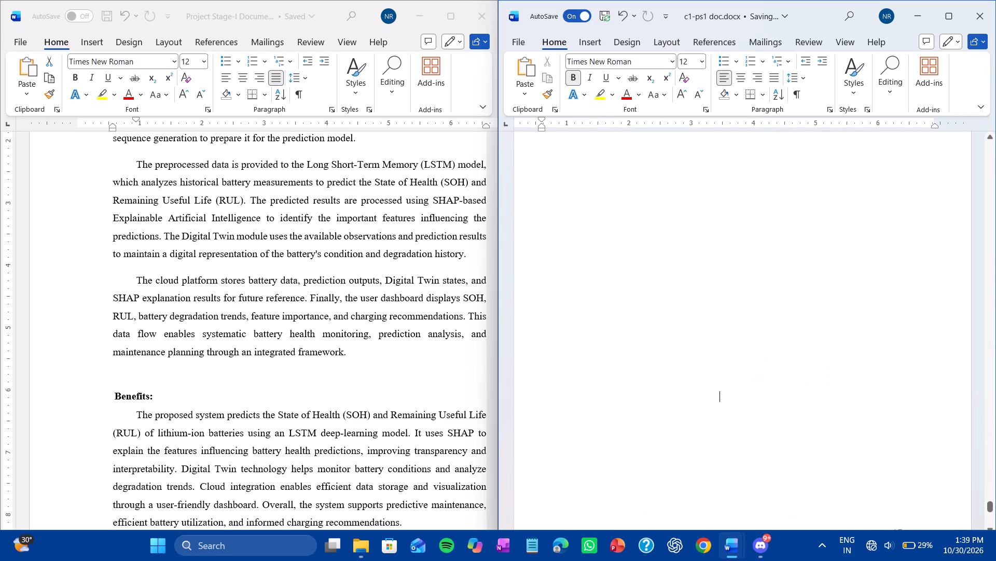
key("ctrl+a")
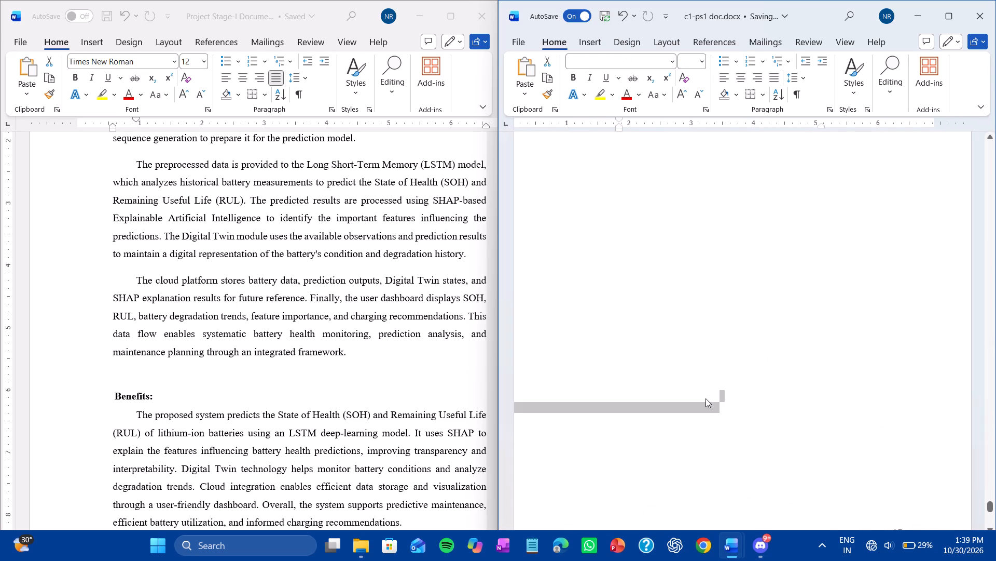
left_click(719, 406)
left_click_drag(721, 409, 674, 392)
key("BackSpace")
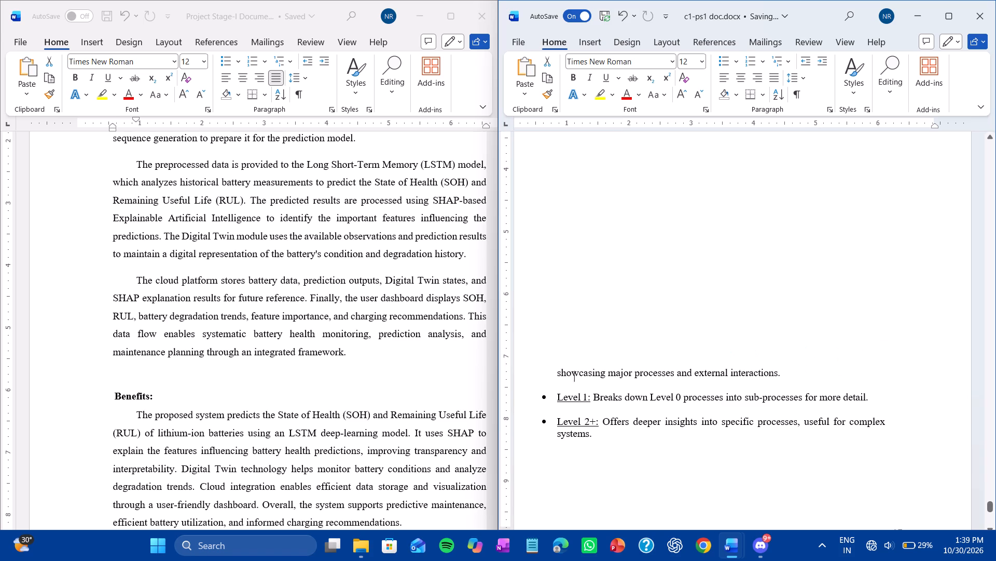
Delete the empty lines inside the Level 0 (Context Diagram) bullet so "showcasing major processes and external interactions." directly follows its first line.
key("Up")
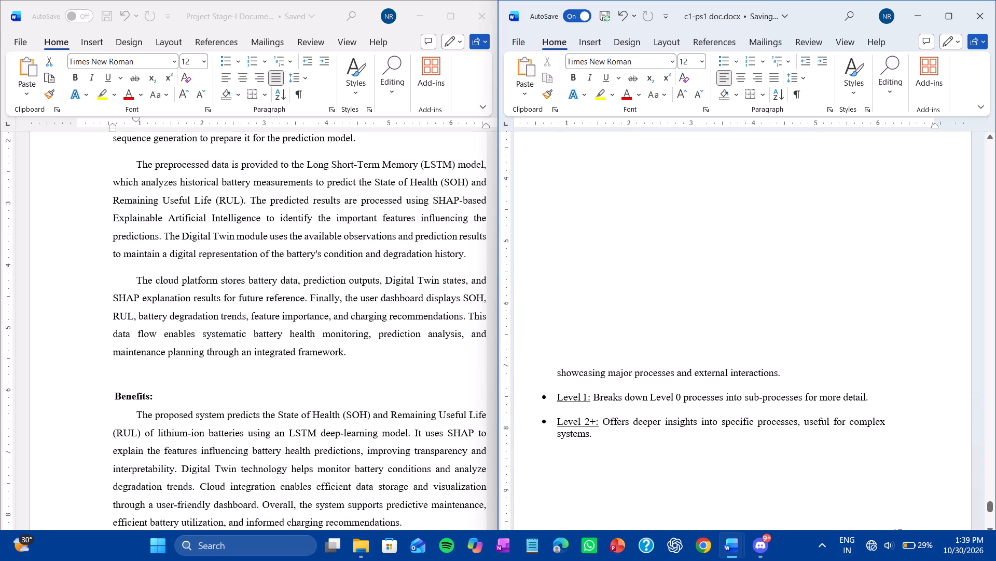
key("Up")
key("Down")
key("Down")
key("Up")
key("BackSpace")
key("BackSpace")
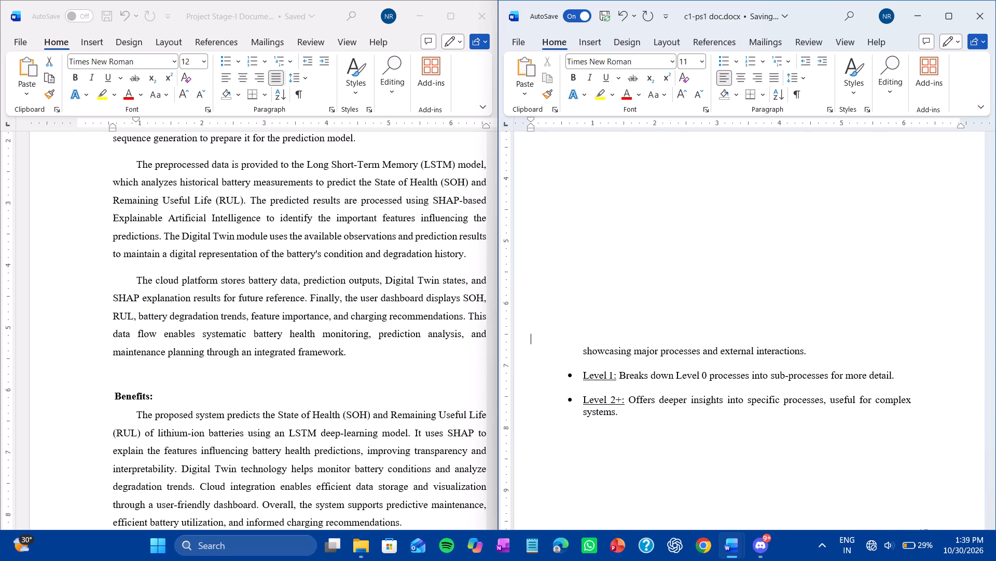
key("BackSpace")
key("BackSpace")
key("BackSpace")
key("BackSpace")
key("BackSpace")
key("BackSpace")
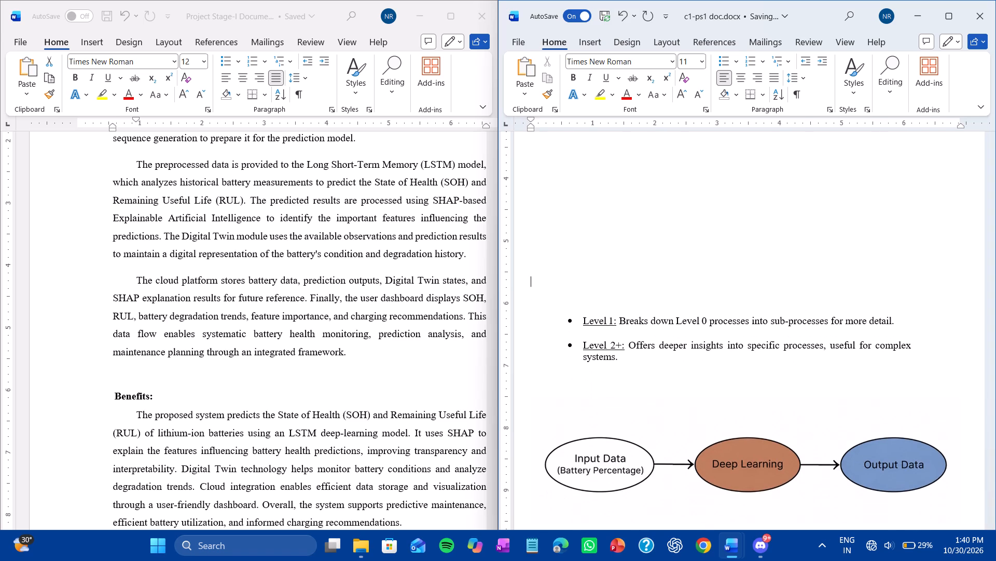
key("BackSpace")
key("BackSpace")
key("BackSpace")
key("BackSpace")
key("BackSpace")
key("BackSpace")
key("BackSpace")
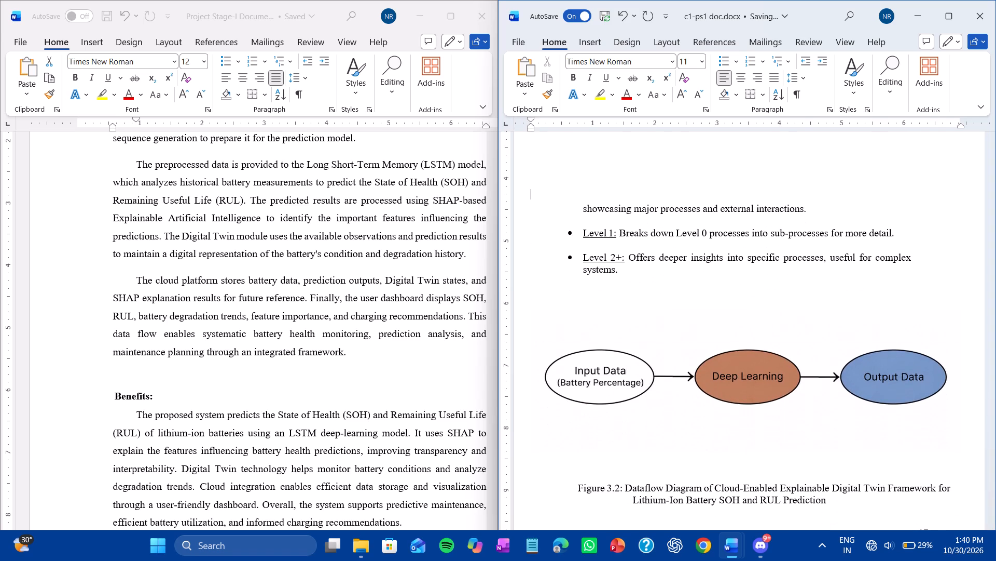
scroll(671, 350, "up", 1)
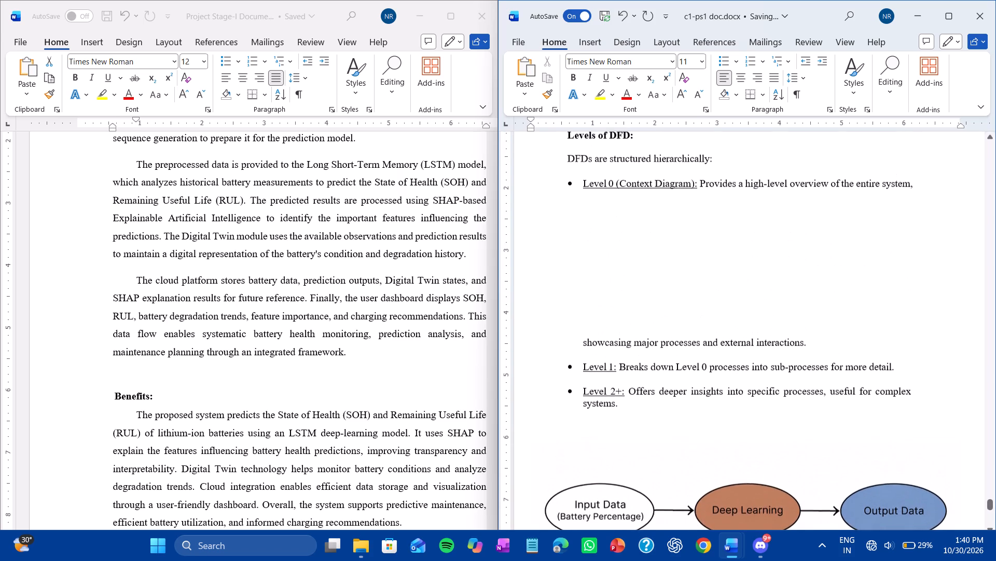
key("BackSpace")
key("BackSpace")
key("BackSpace")
key("BackSpace")
key("BackSpace")
key("BackSpace")
key("BackSpace")
key("BackSpace")
key("BackSpace")
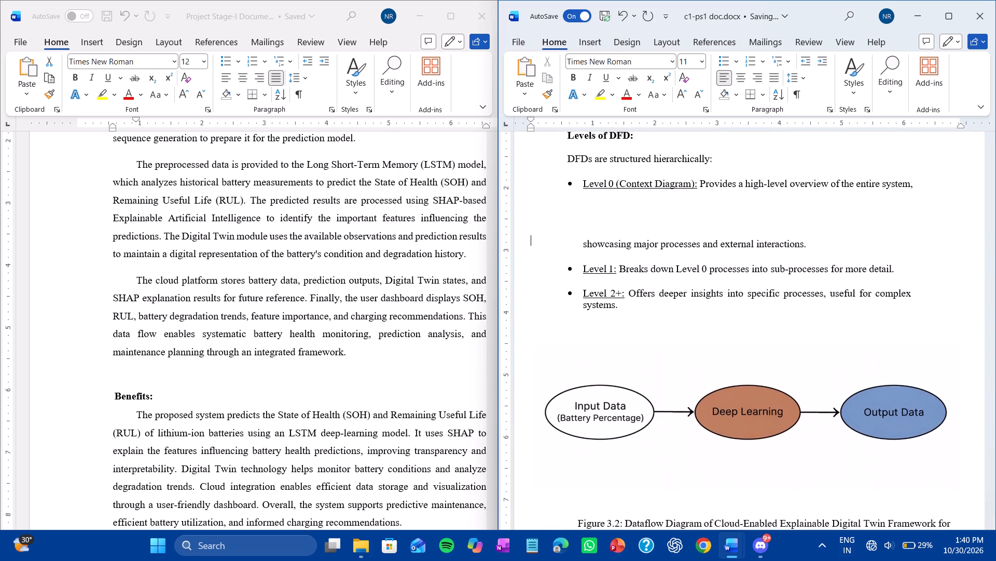
key("BackSpace")
key("BackSpace")
key("BackSpace")
key("BackSpace")
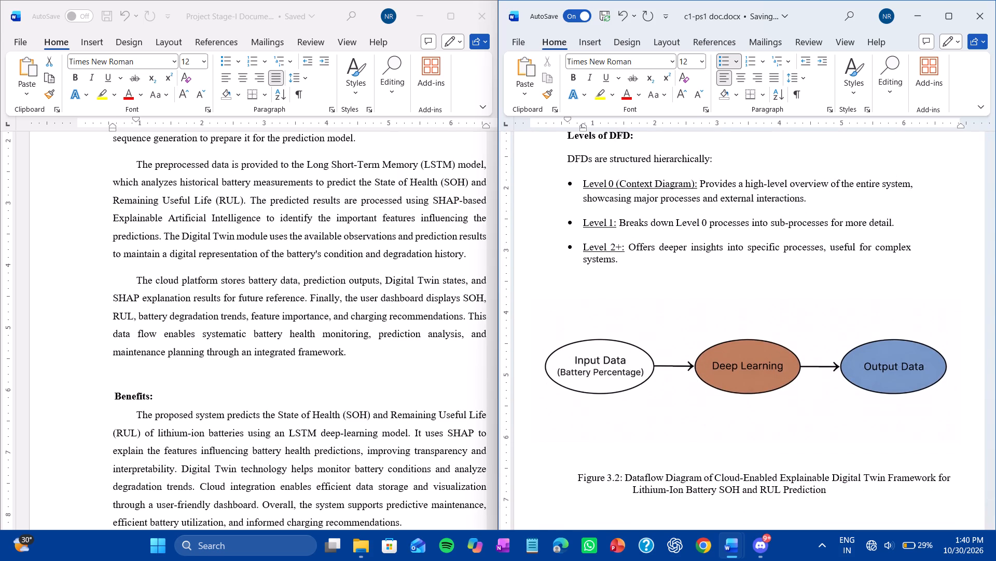
Replace the Reading Data paragraph in section 3.2 of c1-ps1 doc.docx with the Data preprocessing paragraph copied from the format document.
scroll(793, 387, "down", 2)
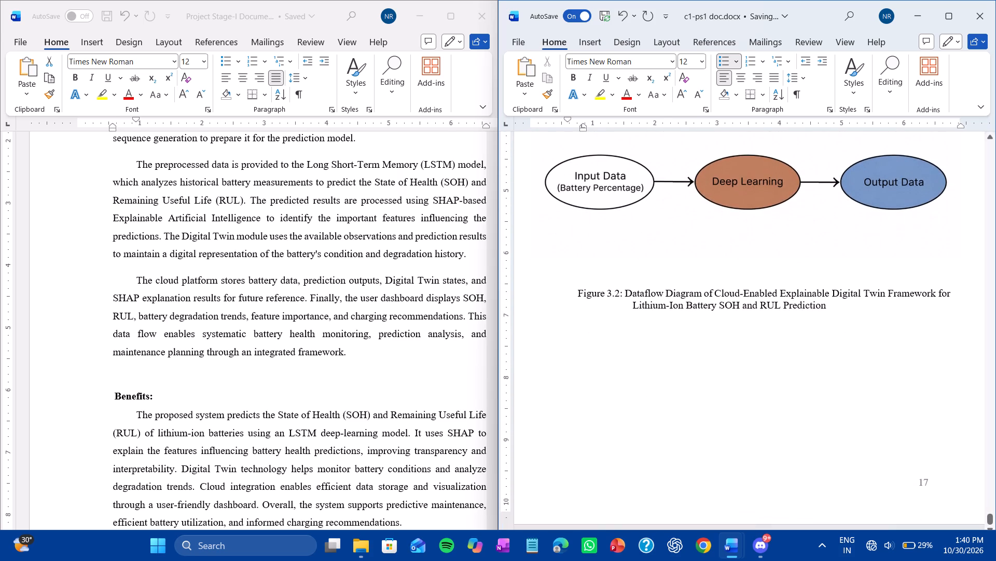
scroll(793, 387, "down", 2)
scroll(793, 387, "up", 5)
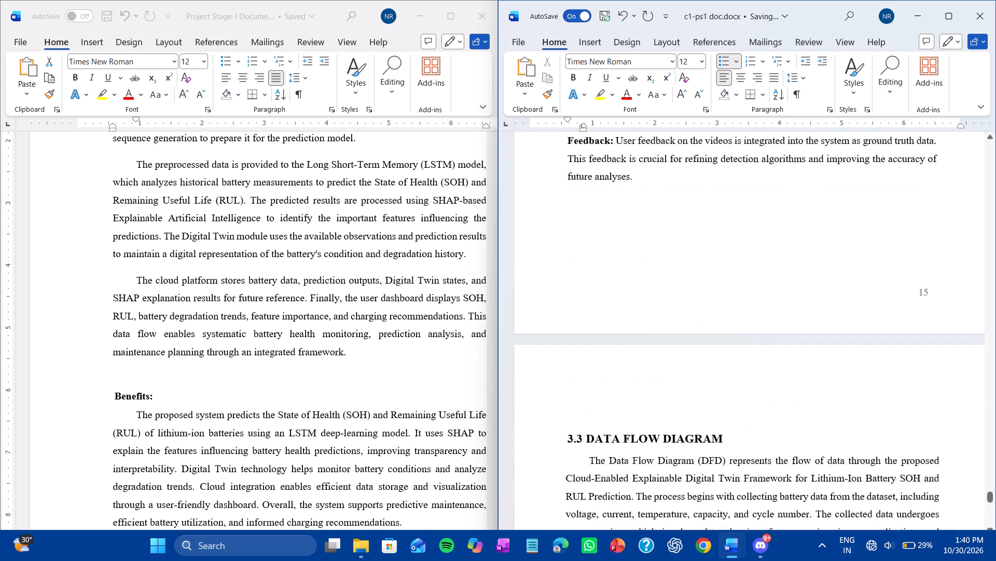
scroll(793, 387, "up", 1)
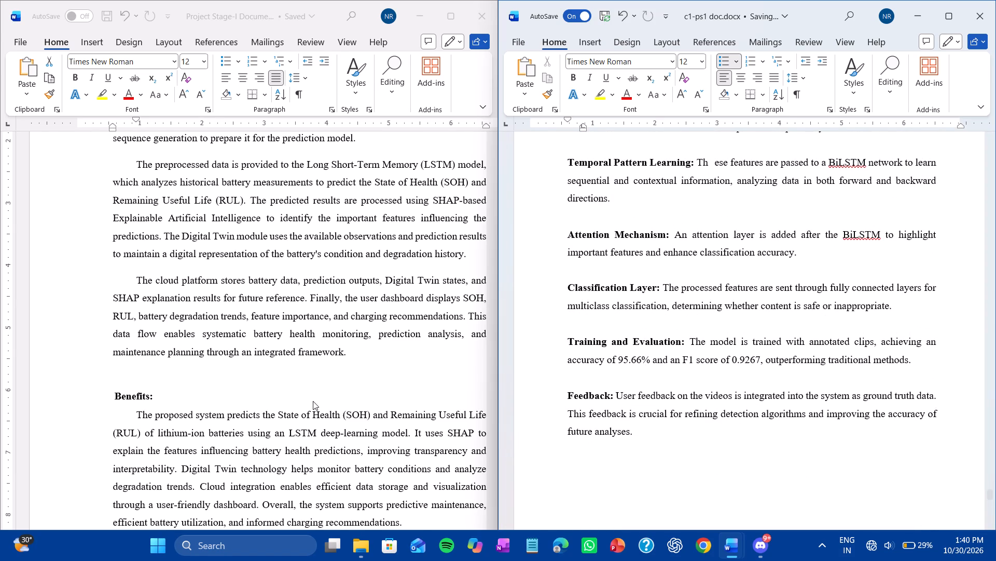
scroll(305, 378, "up", 1)
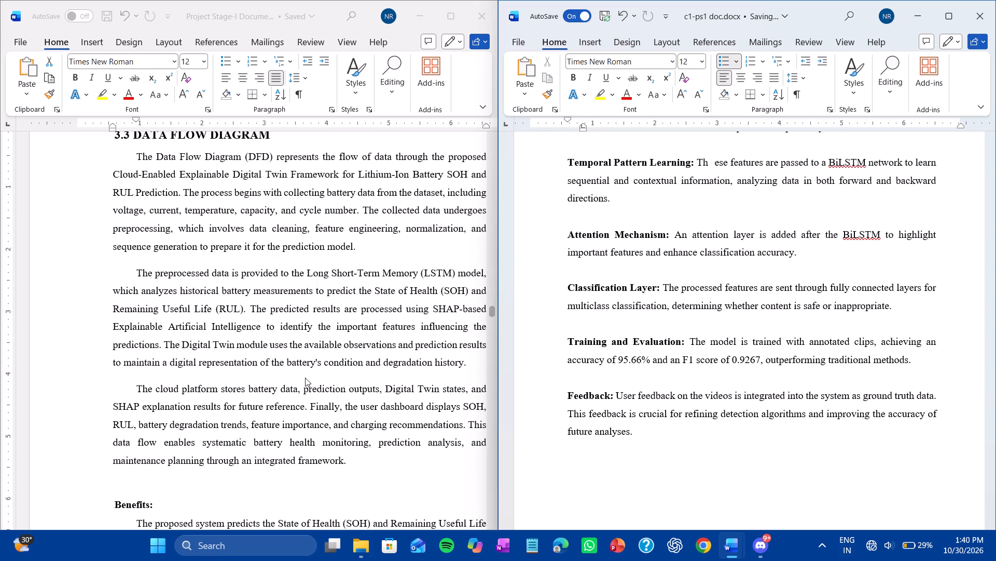
scroll(305, 378, "up", 2)
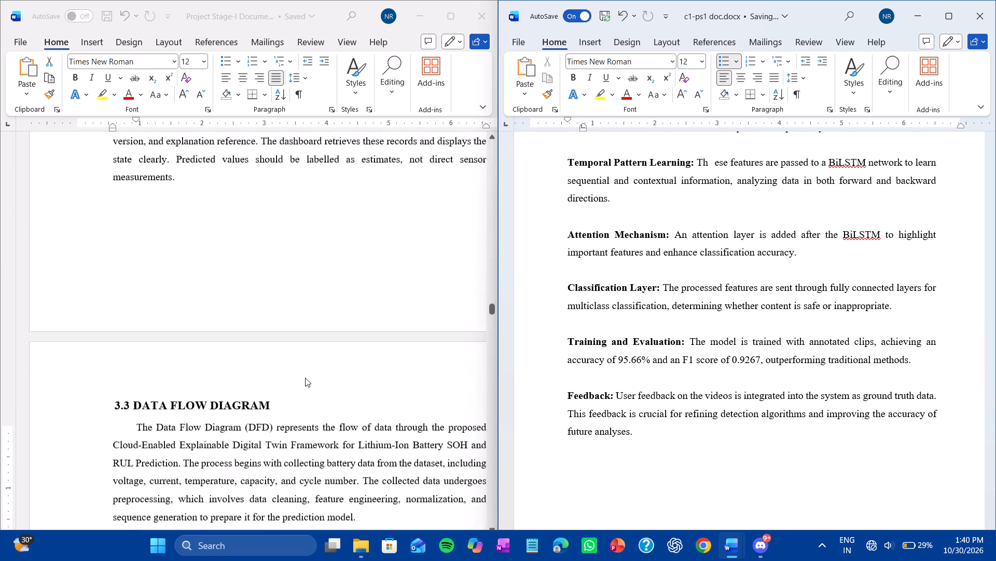
scroll(305, 378, "up", 3)
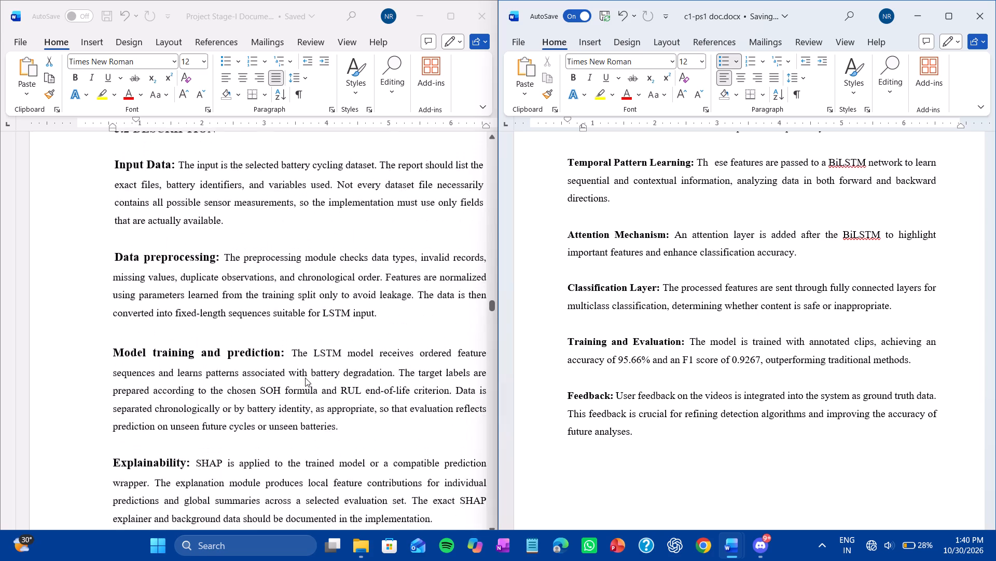
scroll(305, 378, "up", 1)
scroll(732, 319, "up", 1)
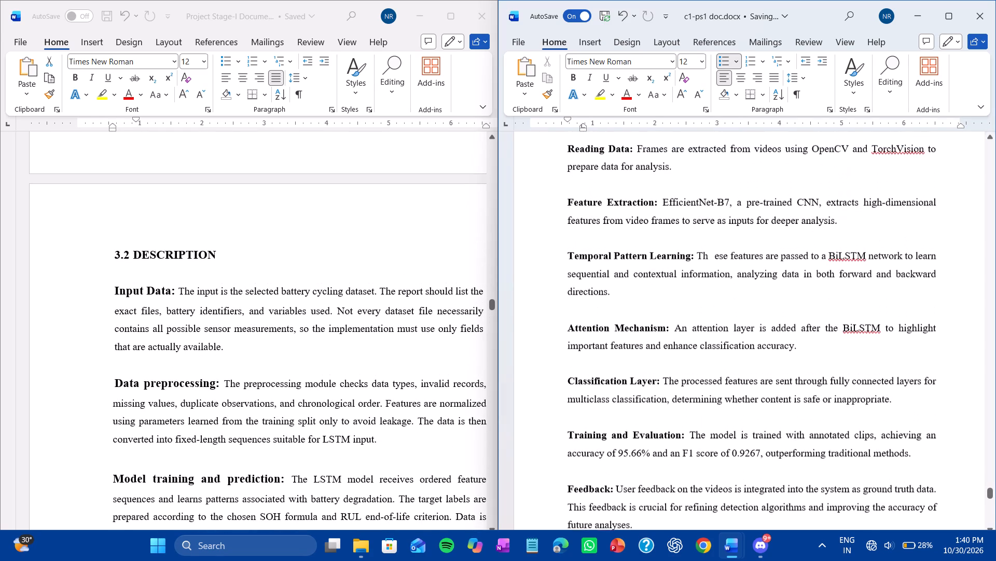
scroll(732, 319, "up", 1)
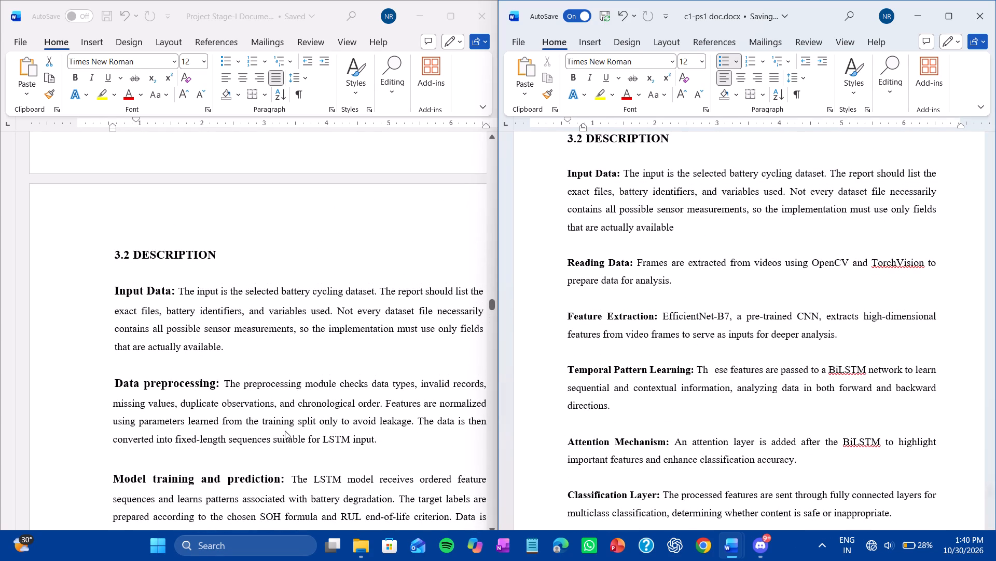
left_click(377, 439)
left_click_drag(377, 442, 127, 386)
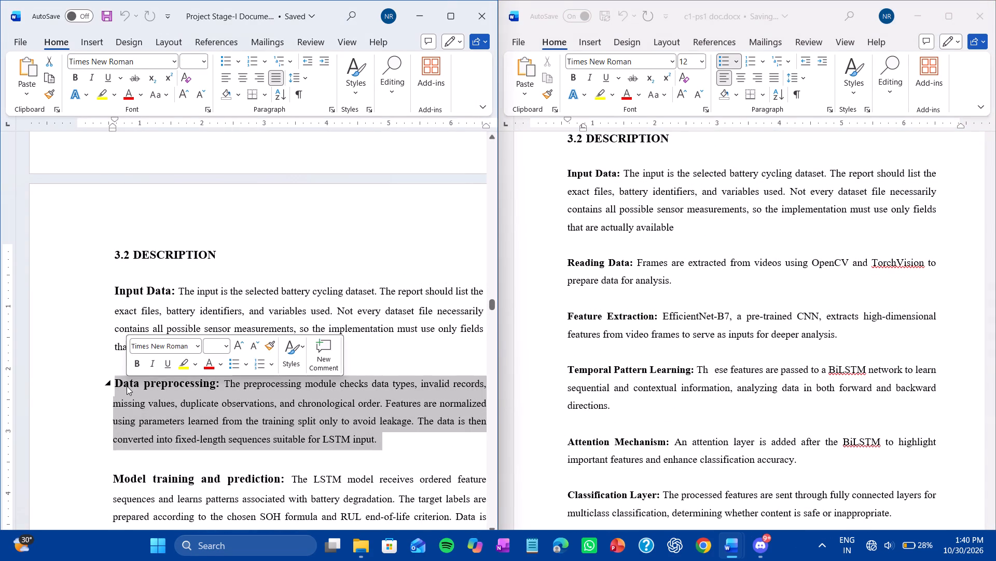
key("ctrl+c")
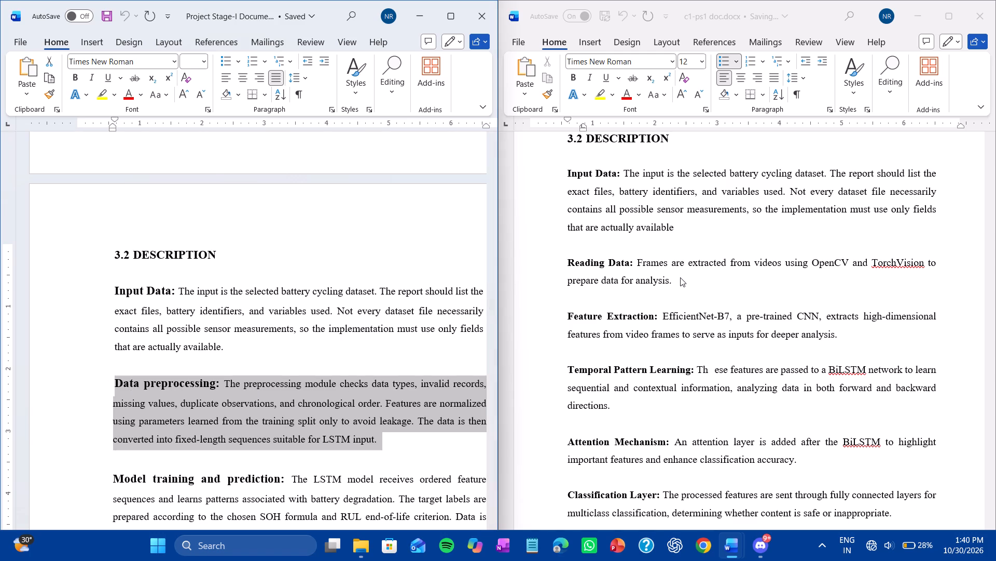
left_click(680, 277)
left_click_drag(672, 283, 579, 269)
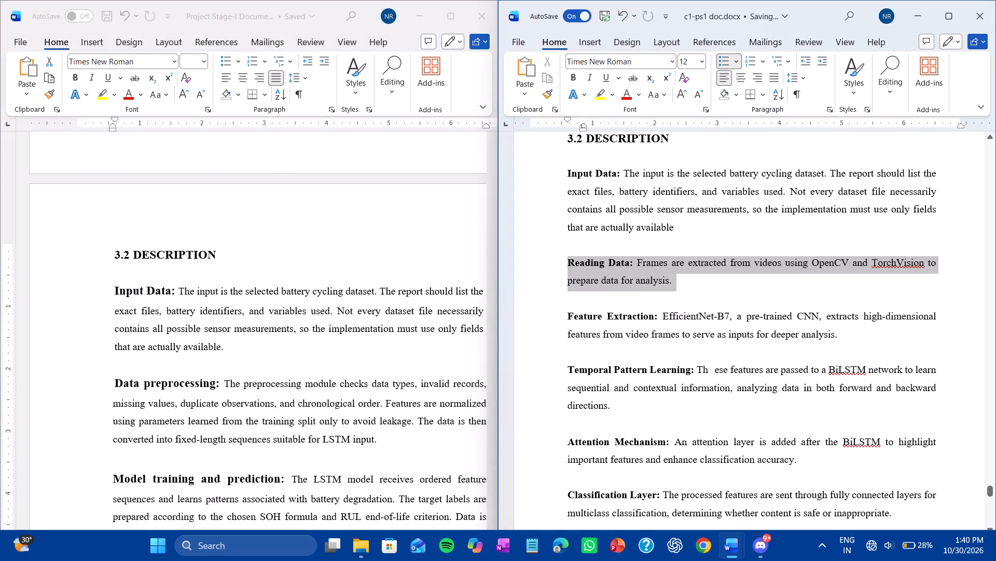
left_click_drag(579, 269, 578, 269)
key("ctrl+v")
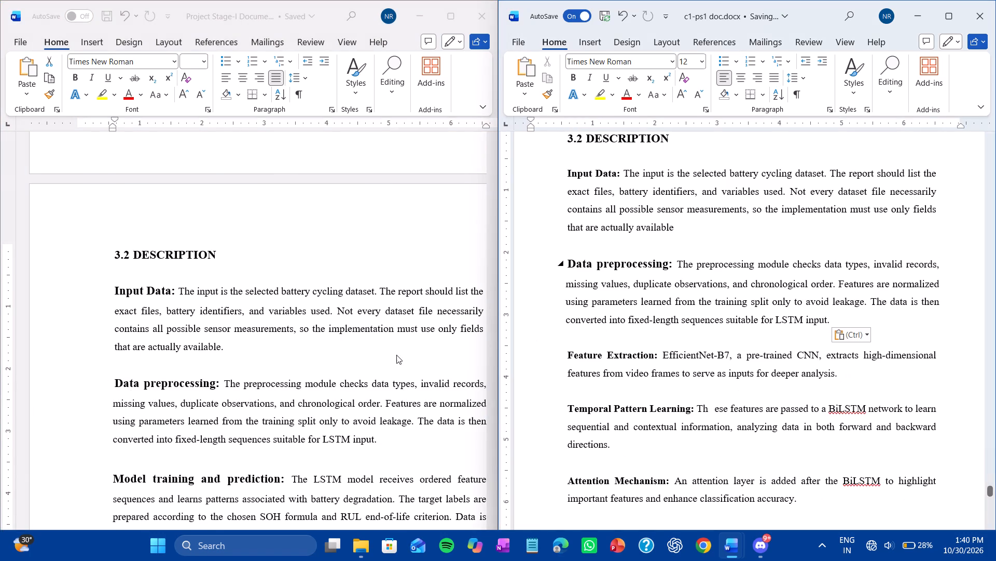
Replace the Feature Extraction paragraph in section 3.2 of c1-ps1 doc.docx with the Model training and prediction paragraph copied from the format document.
scroll(339, 372, "down", 2)
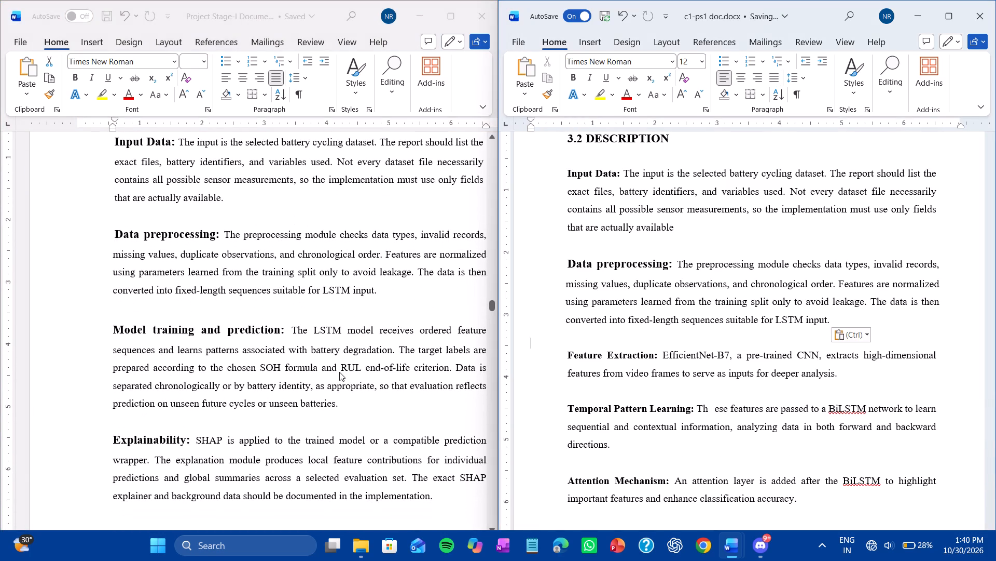
scroll(339, 372, "down", 1)
left_click(339, 381)
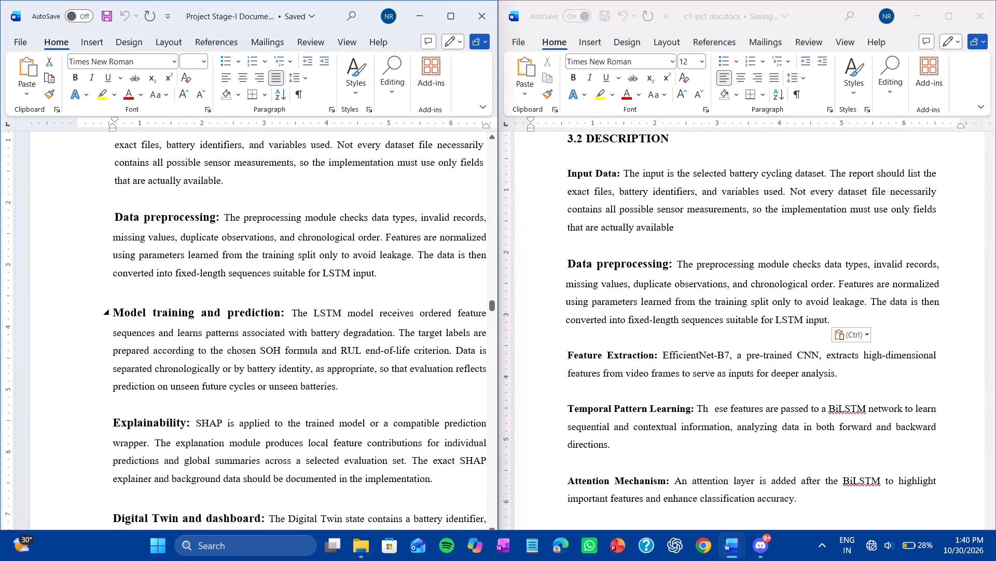
left_click_drag(340, 391, 119, 316)
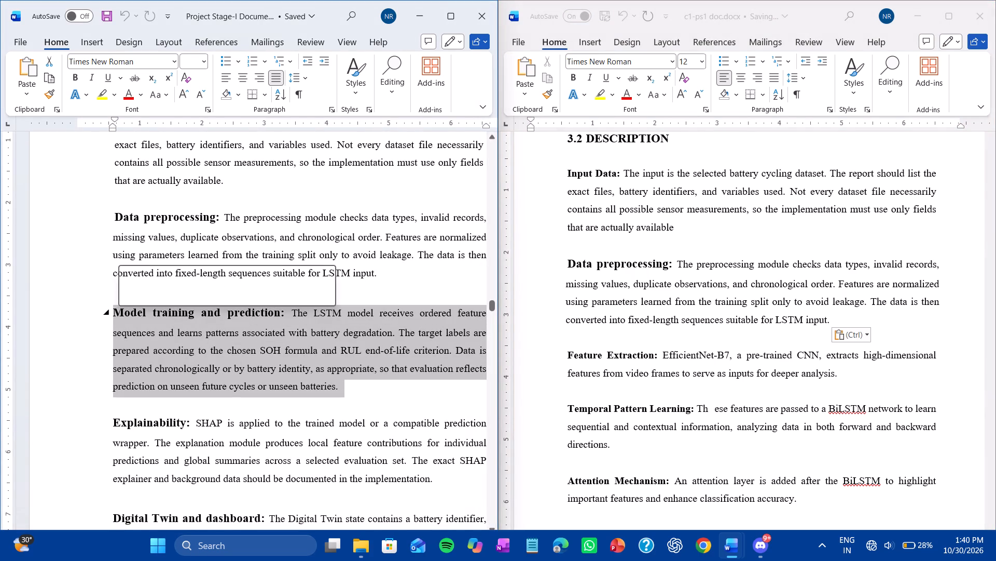
key("ctrl+c")
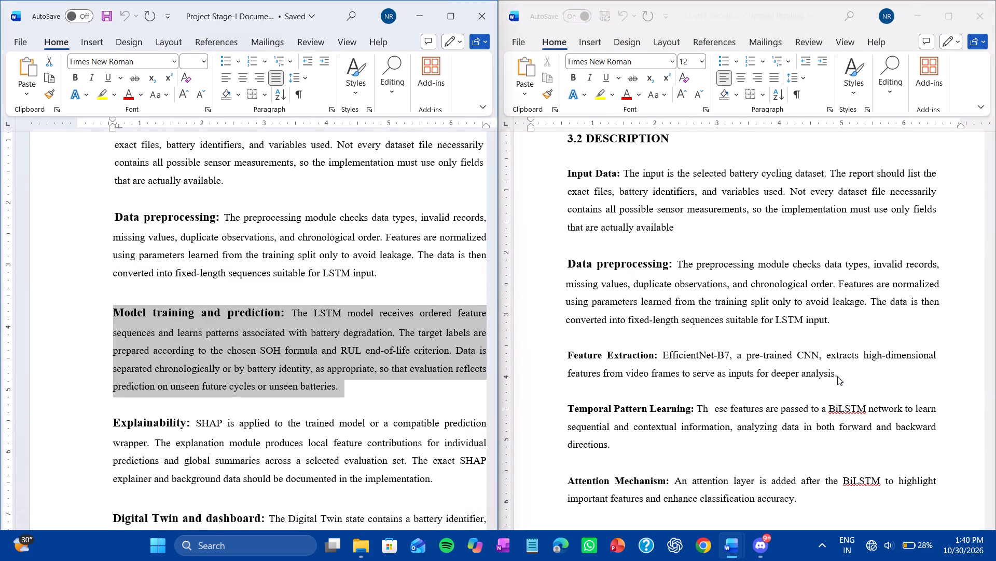
left_click(837, 376)
left_click_drag(837, 376, 685, 367)
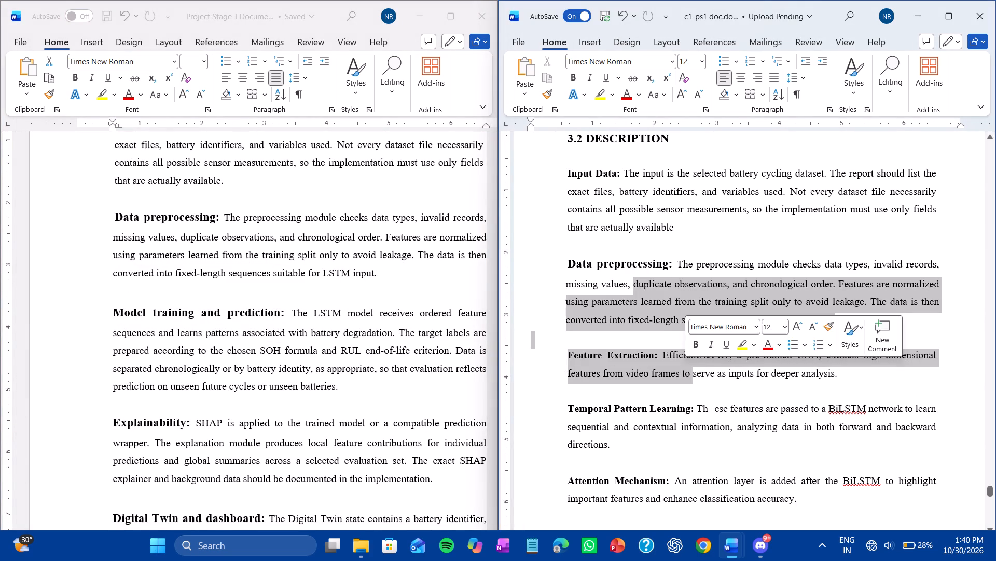
left_click(854, 375)
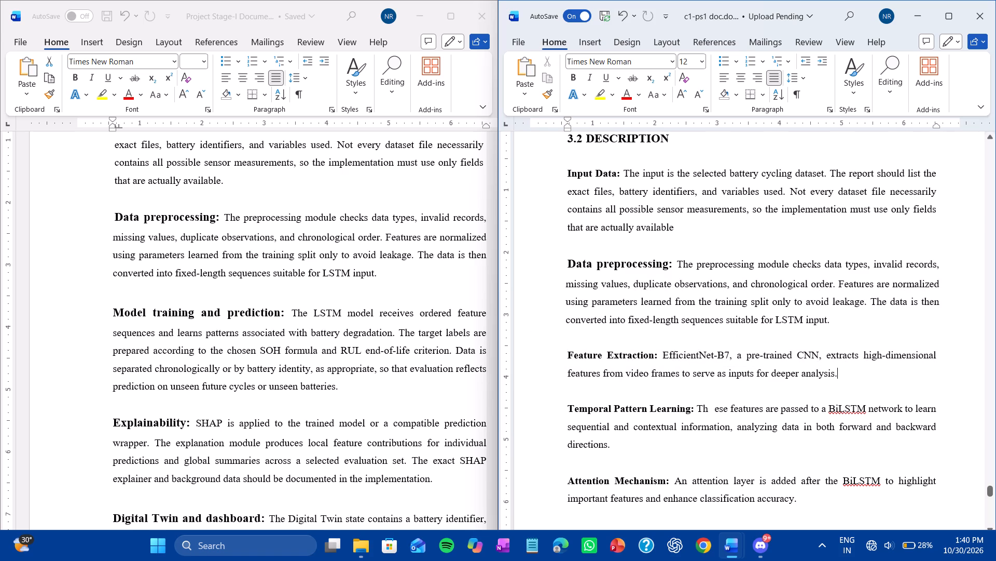
left_click_drag(842, 377, 577, 361)
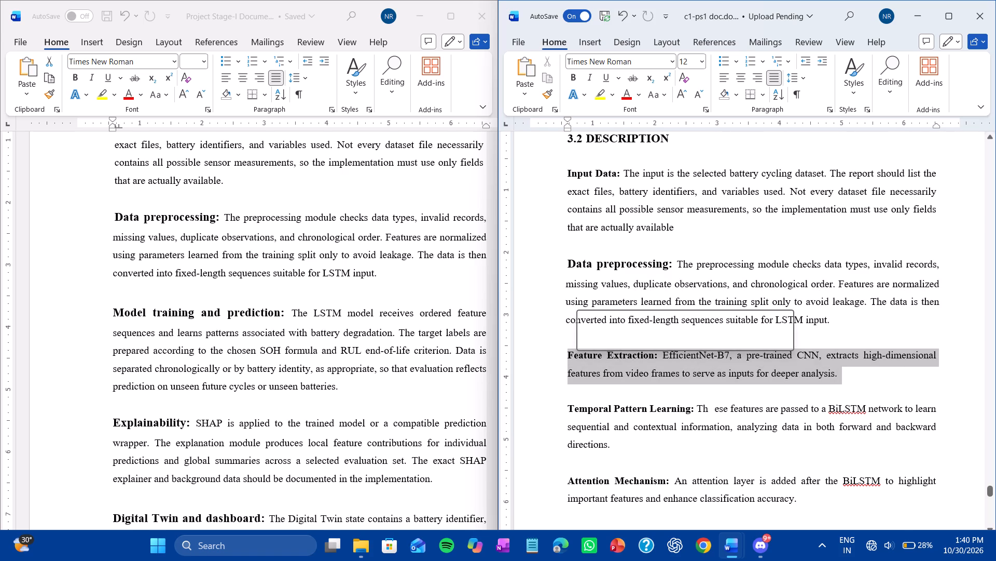
key("ctrl+v")
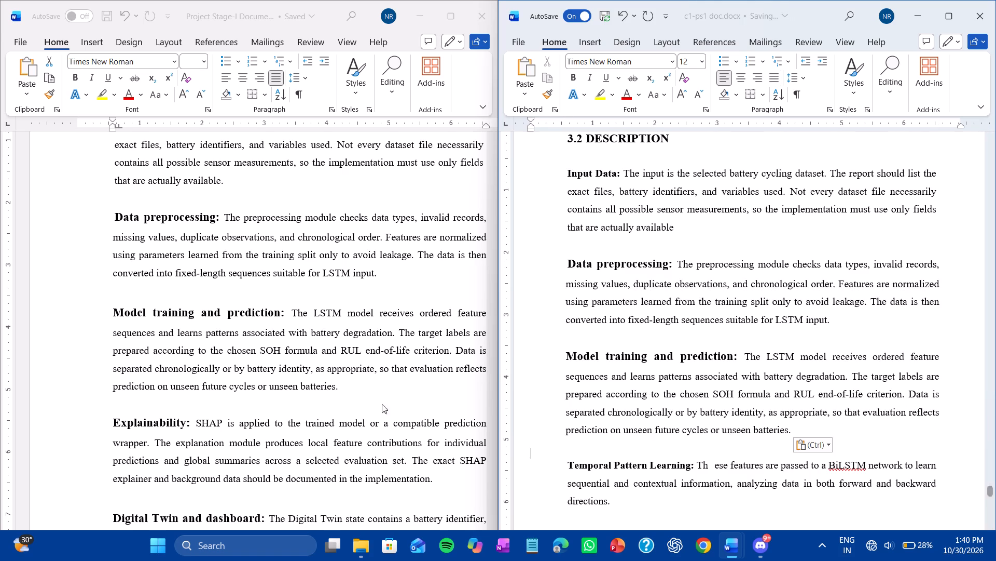
Replace the Temporal Pattern Learning paragraph in section 3.2 of c1-ps1 doc.docx with the Explainability paragraph copied from the format document.
scroll(369, 393, "down", 1)
left_click(440, 369)
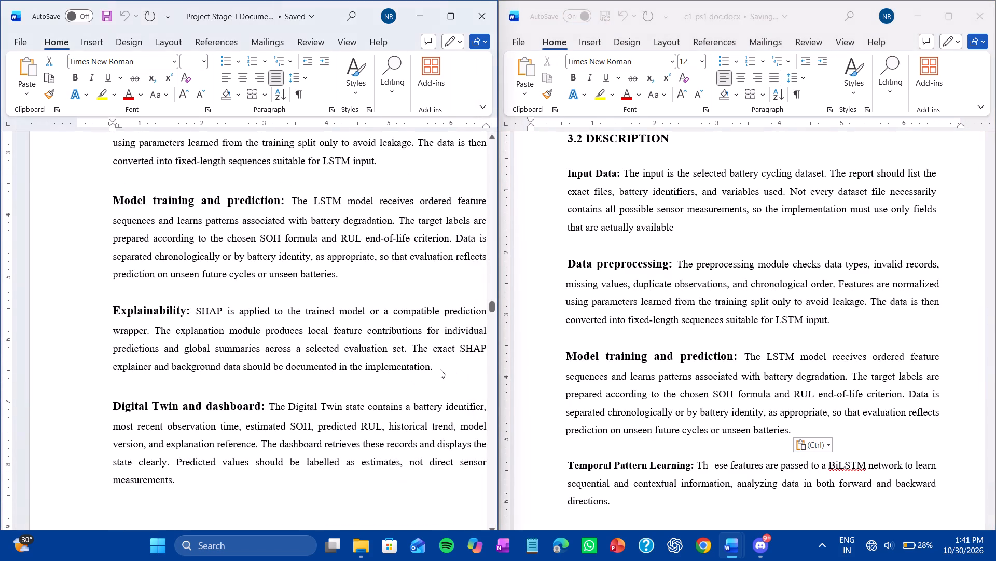
left_click_drag(435, 369, 126, 311)
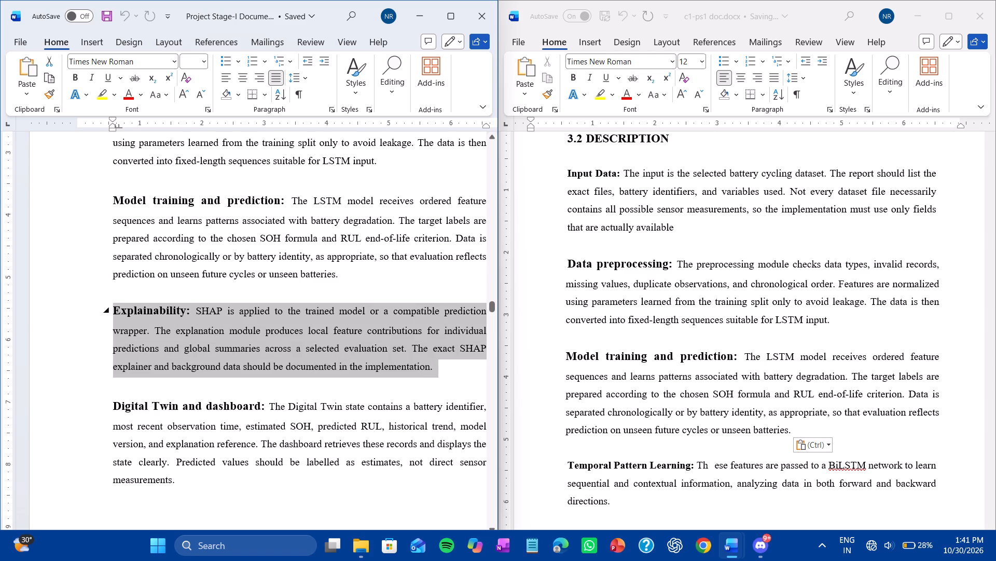
left_click_drag(126, 311, 94, 311)
key("ctrl+c")
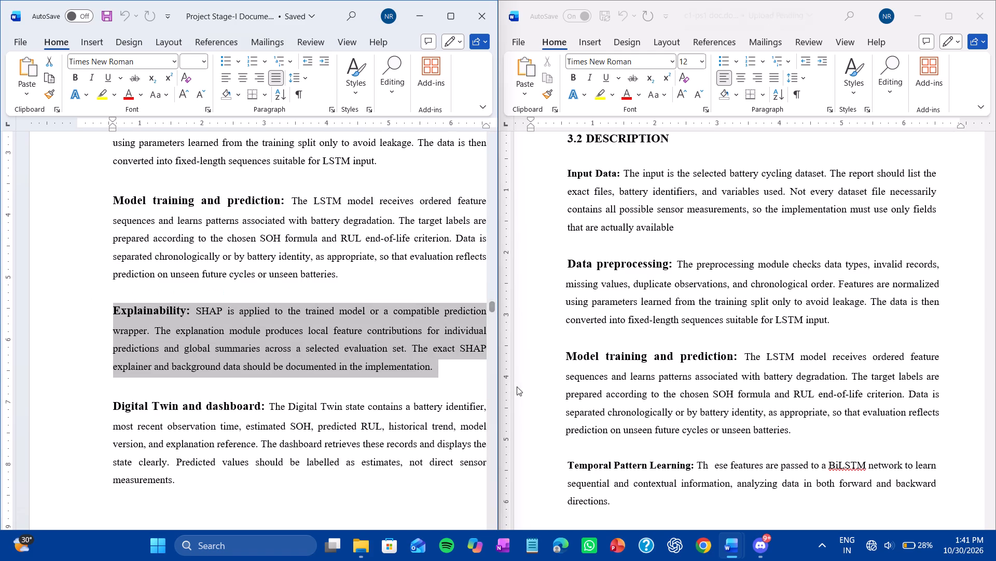
scroll(611, 364, "down", 1)
left_click(611, 372)
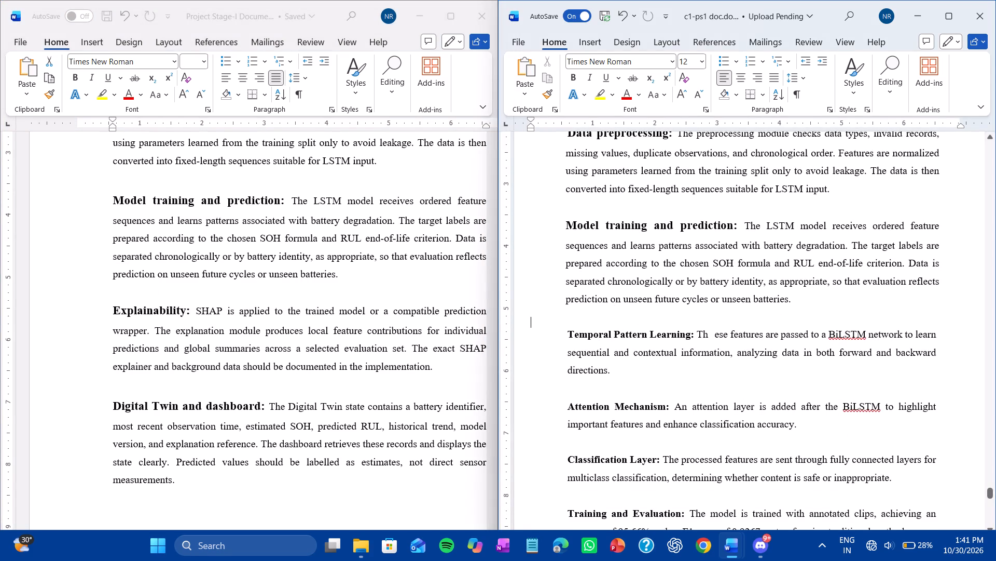
left_click_drag(611, 372, 576, 336)
key("ctrl+v")
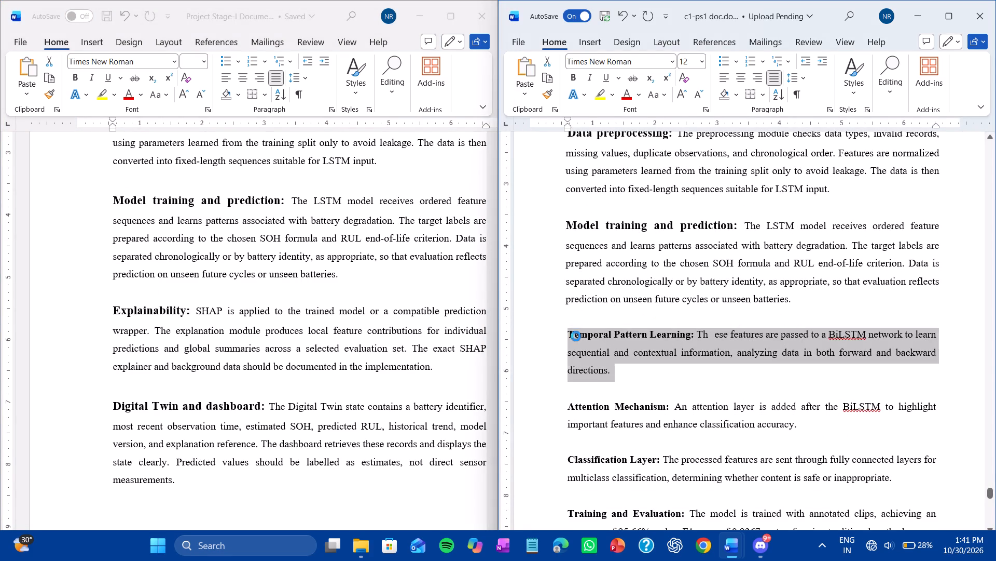
Replace the Attention Mechanism paragraph in section 3.2 of c1-ps1 doc.docx with the Digital Twin and dashboard paragraph copied from the format document.
scroll(250, 381, "down", 1)
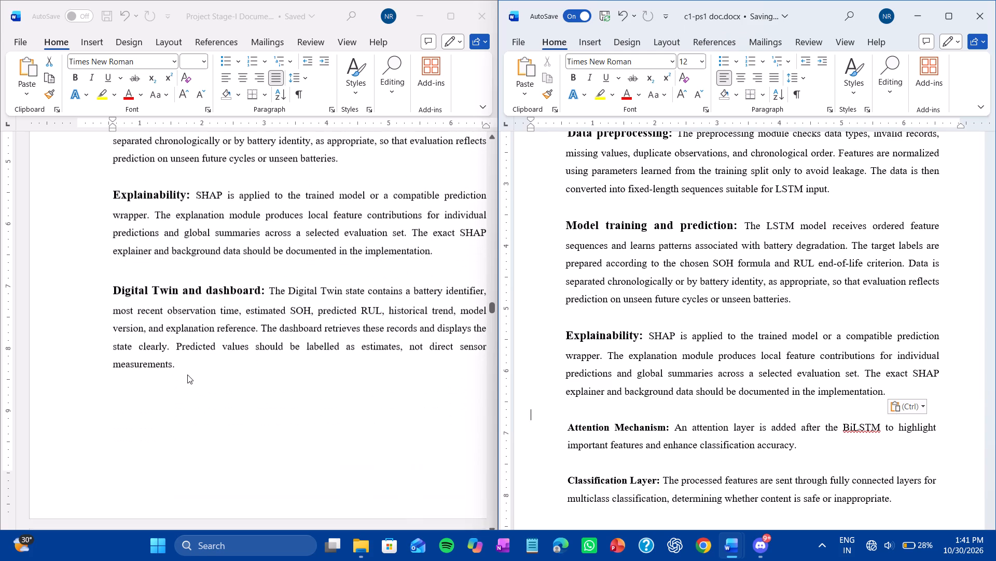
left_click(187, 375)
left_click(184, 366)
left_click_drag(184, 366, 149, 330)
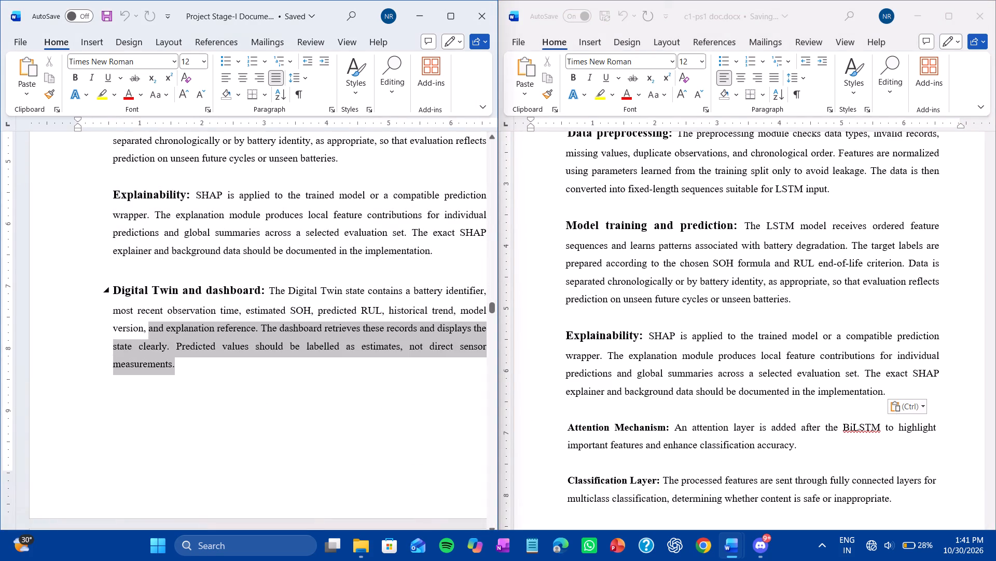
left_click_drag(149, 330, 123, 291)
key("ctrl+c")
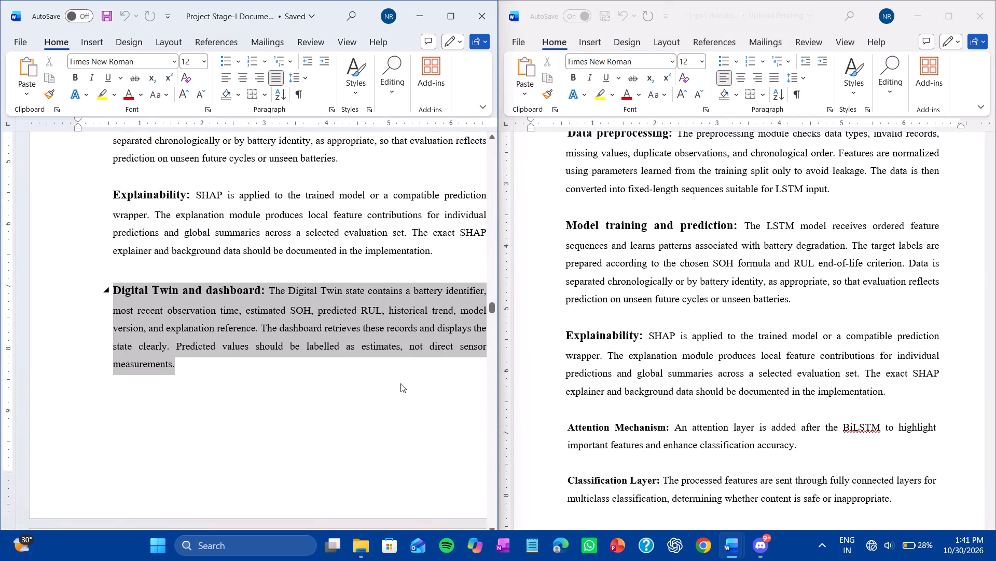
left_click(620, 406)
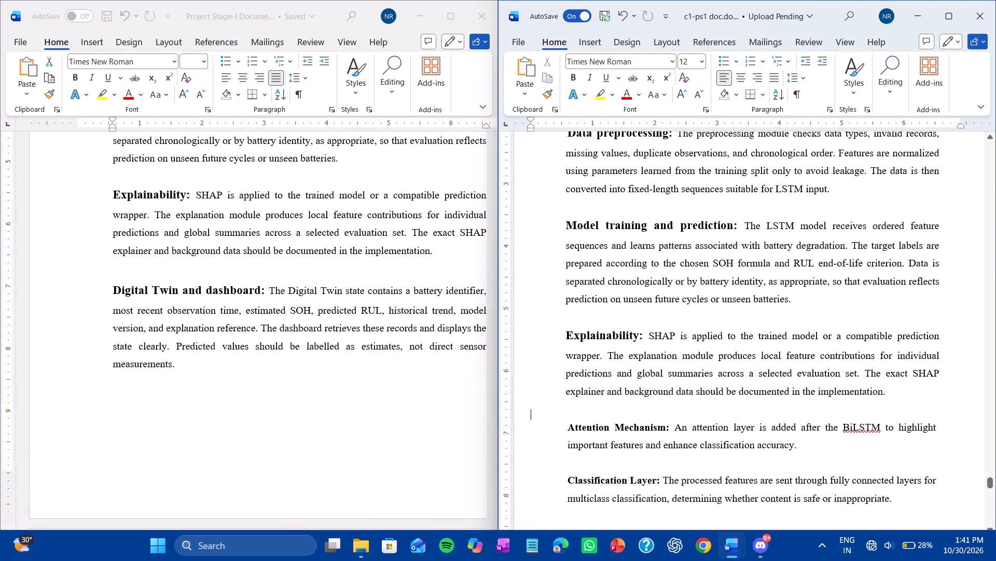
left_click_drag(805, 449, 578, 434)
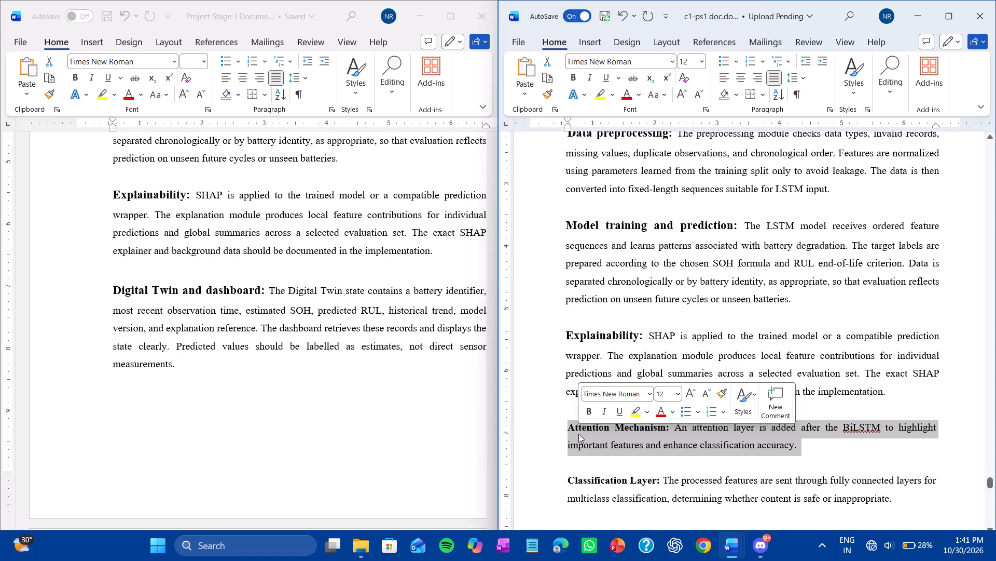
key("ctrl+v")
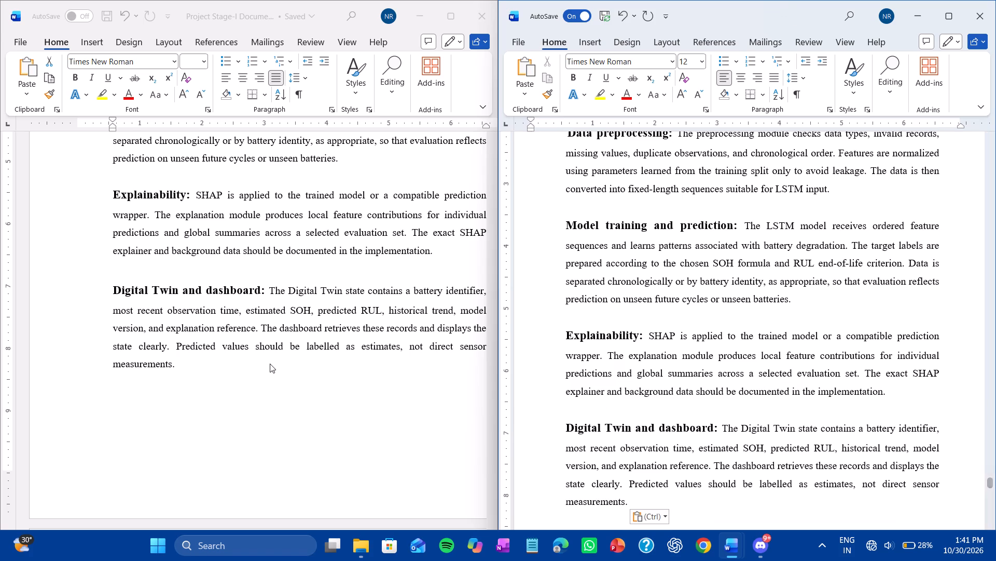
Delete the leftover Classification Layer, Training and Evaluation, and Feedback paragraphs after the Digital Twin and dashboard paragraph, including the empty lines.
scroll(269, 362, "down", 2)
scroll(612, 400, "down", 2)
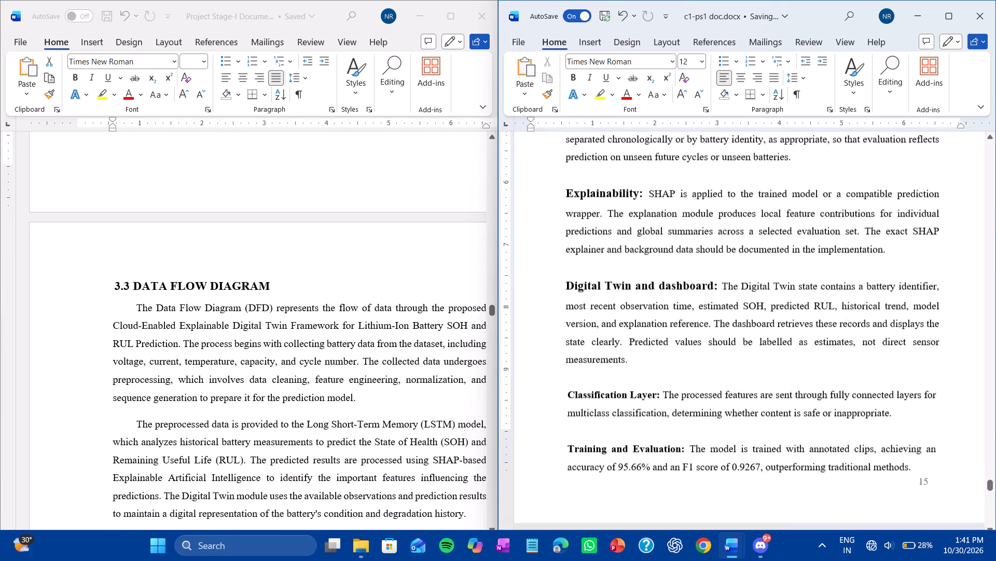
scroll(612, 400, "down", 1)
left_click_drag(917, 421, 705, 394)
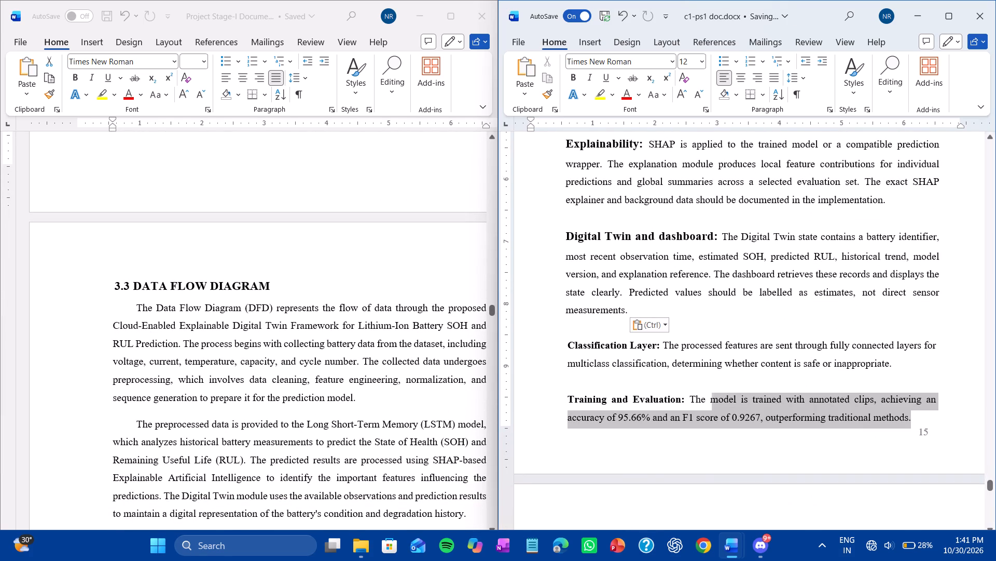
left_click_drag(705, 394, 584, 353)
key("BackSpace")
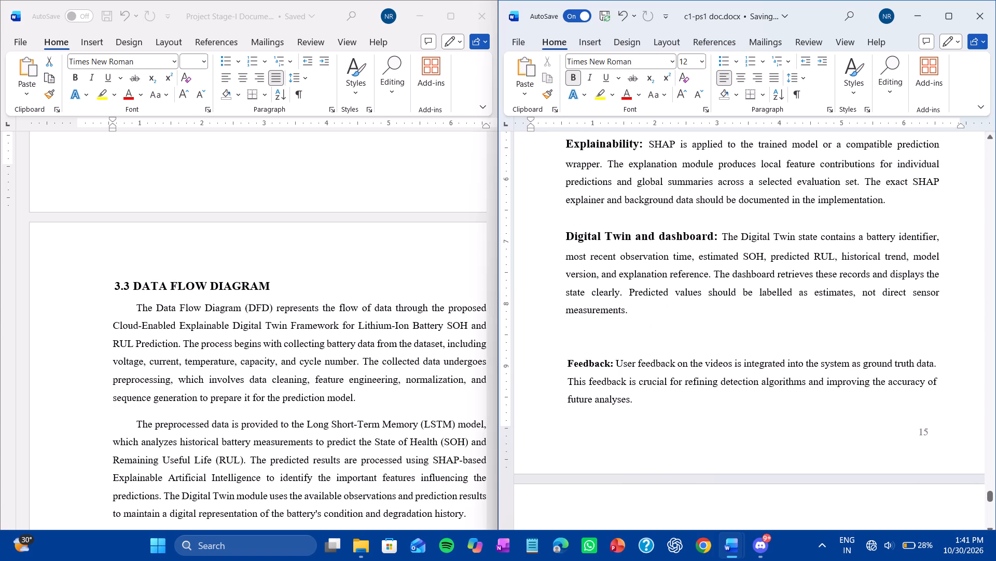
left_click_drag(648, 394, 559, 356)
key("BackSpace")
key("BackSpace")
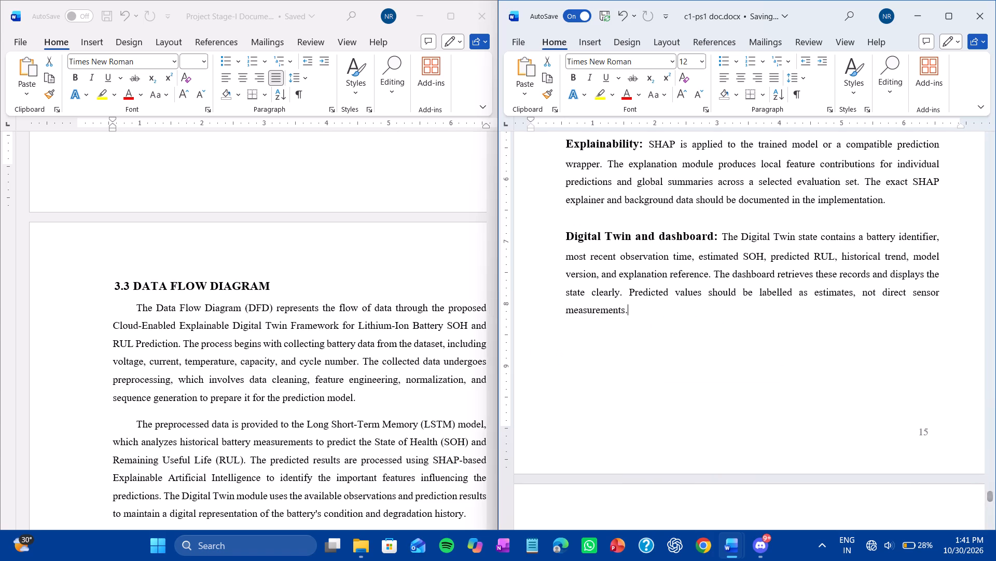
Close the format document and maximize the c1-ps1 doc.docx window.
scroll(686, 388, "down", 2)
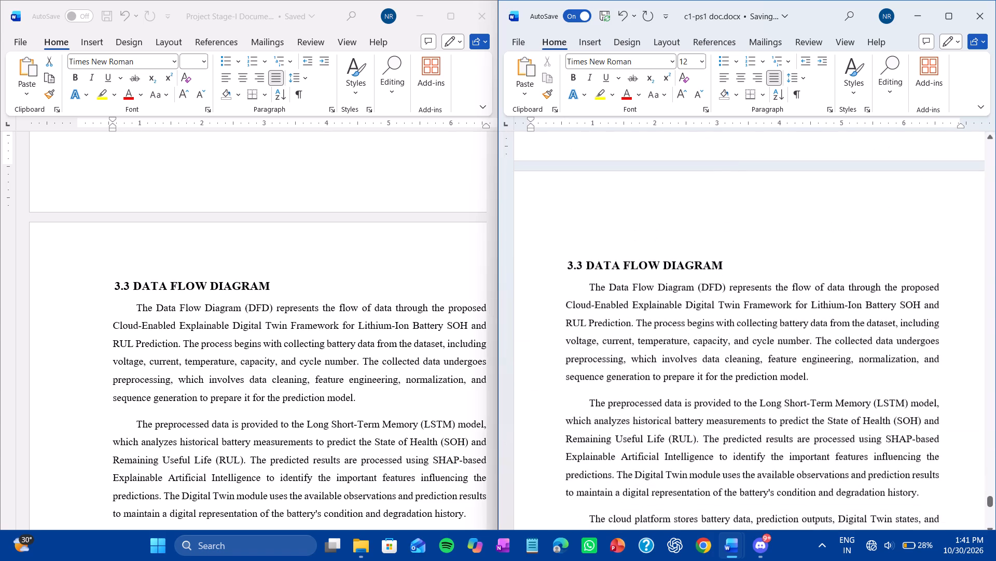
scroll(686, 388, "down", 10)
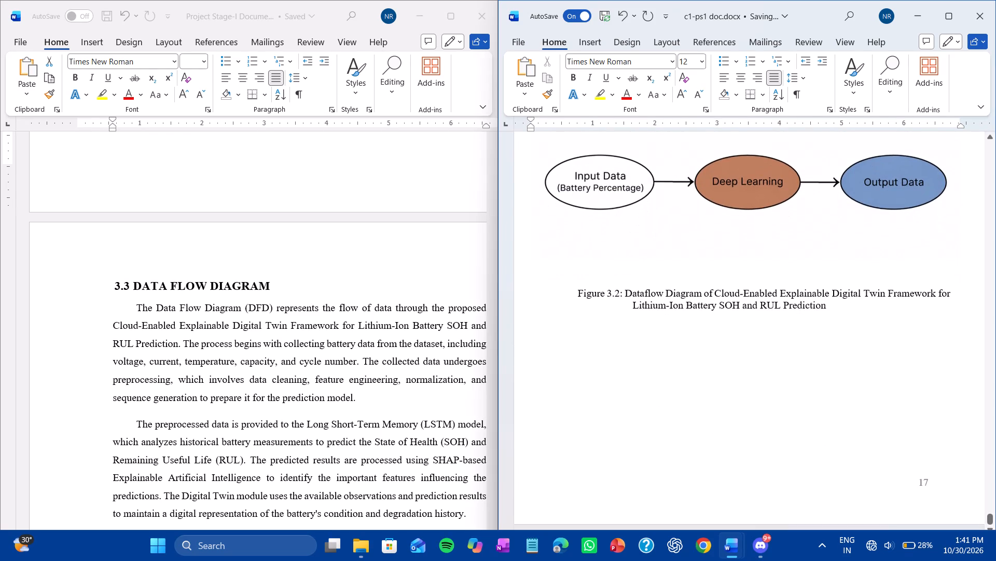
left_click(475, 6)
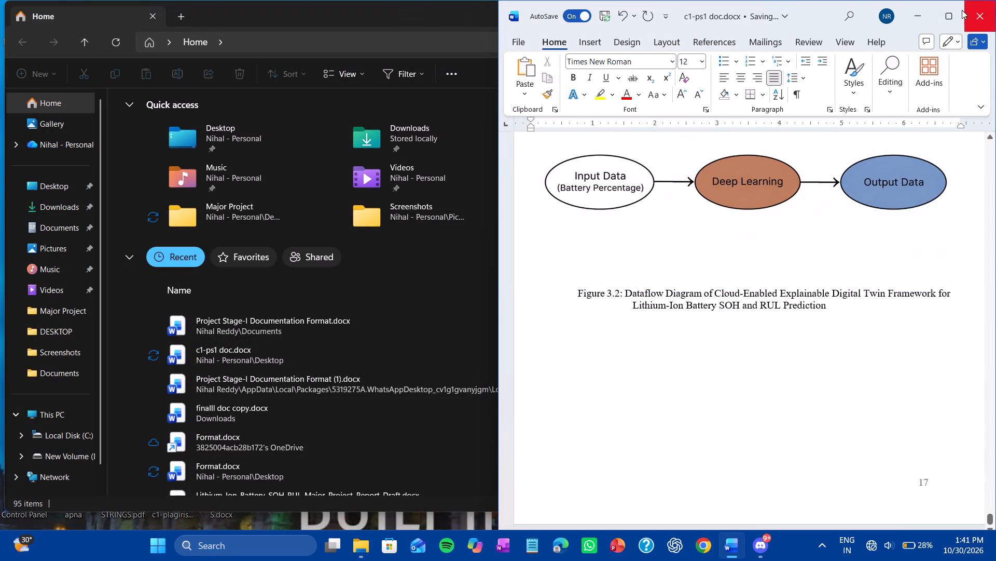
left_click(958, 10)
Look through the report's front pages from the title page past the certificate and Program Outcomes pages.
scroll(672, 286, "up", 7)
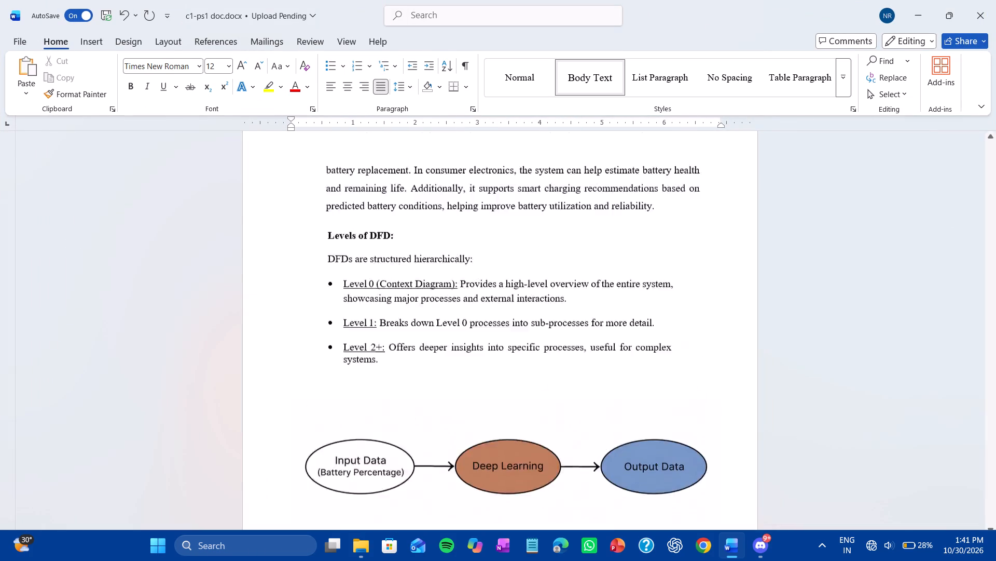
scroll(672, 286, "up", 17)
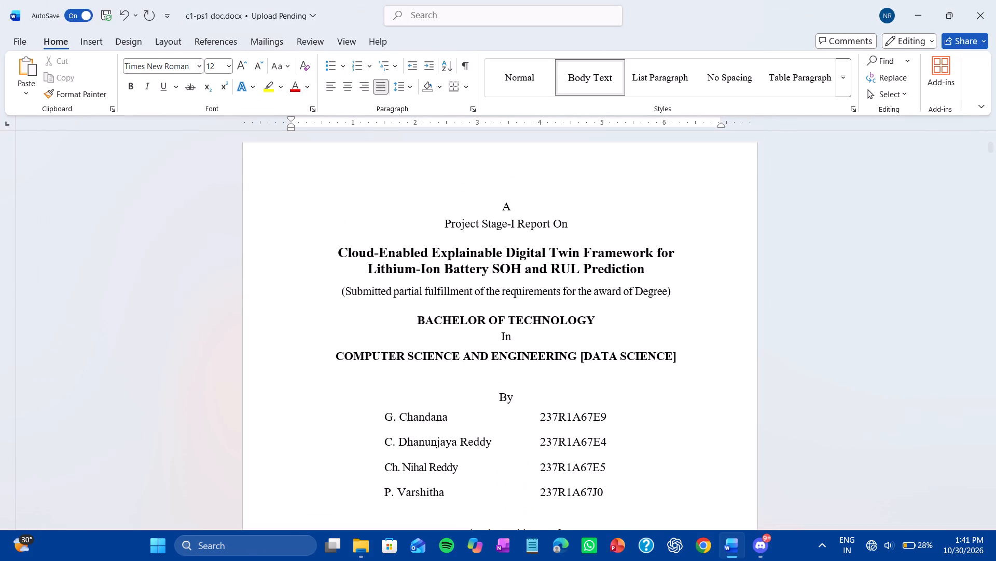
scroll(640, 344, "down", 1)
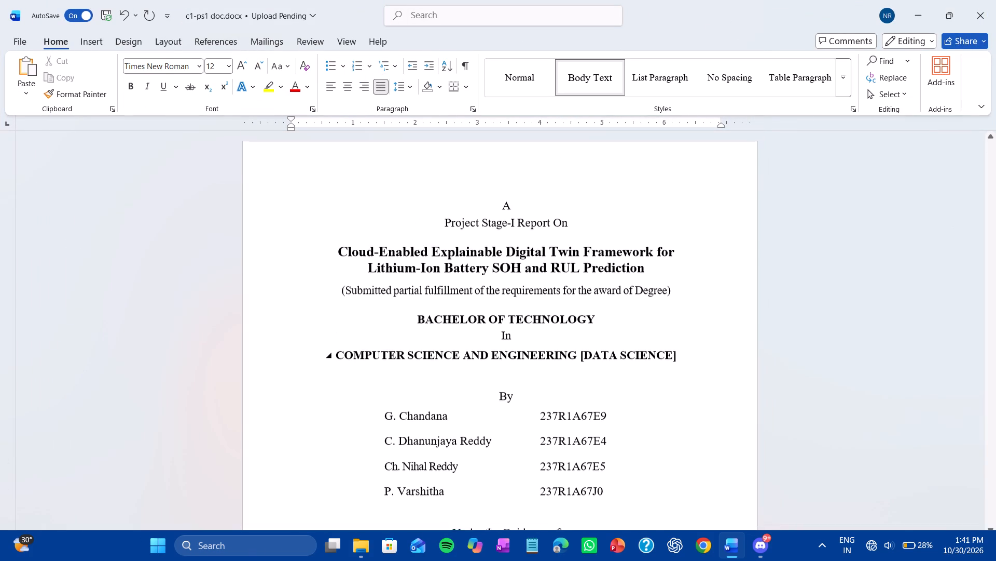
scroll(640, 344, "down", 2)
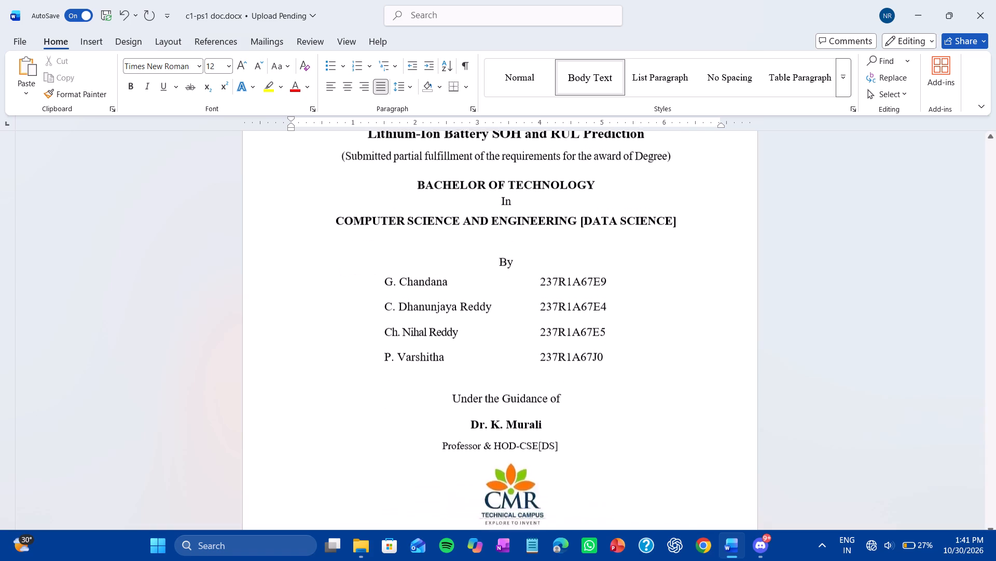
scroll(640, 344, "down", 4)
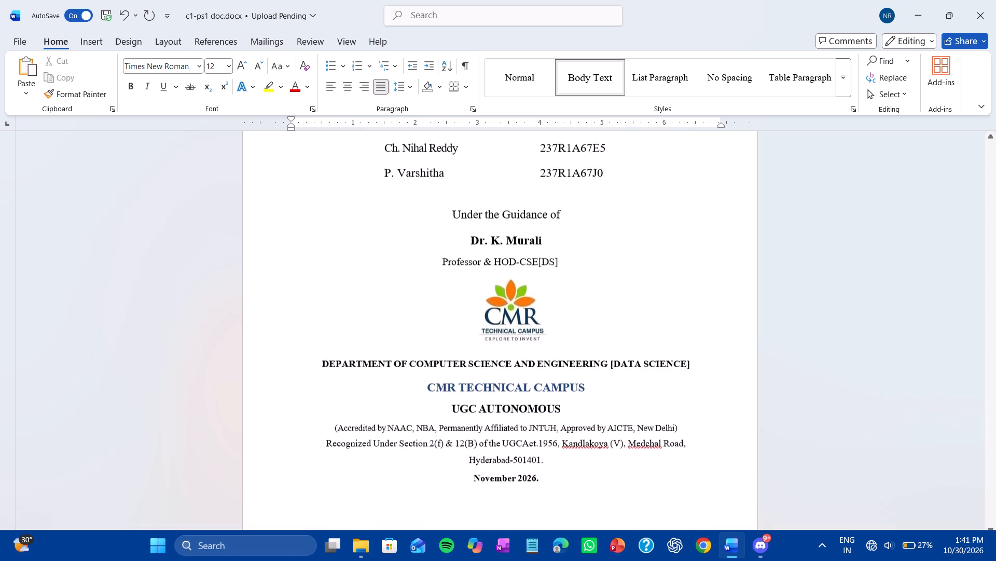
scroll(640, 344, "down", 4)
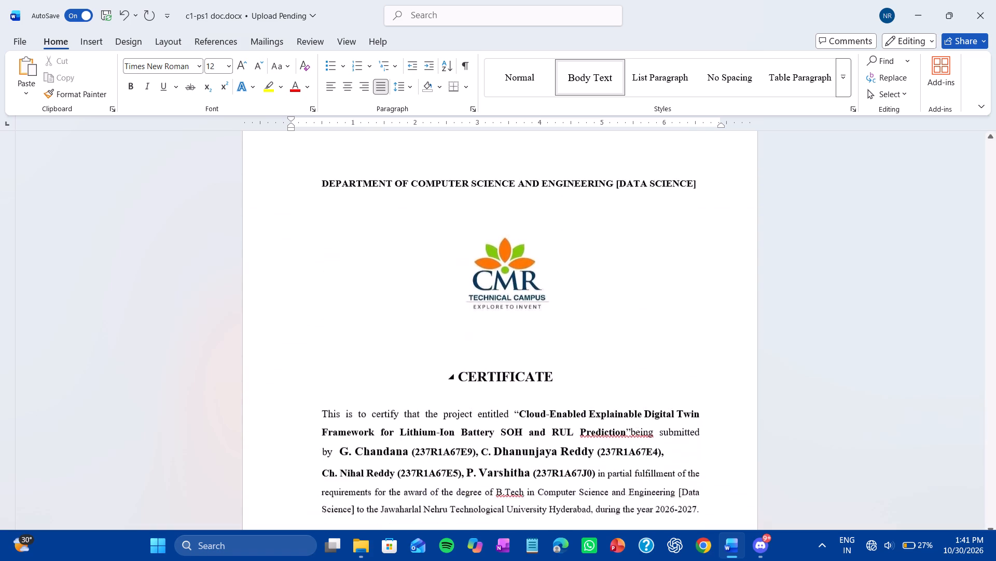
scroll(640, 344, "down", 2)
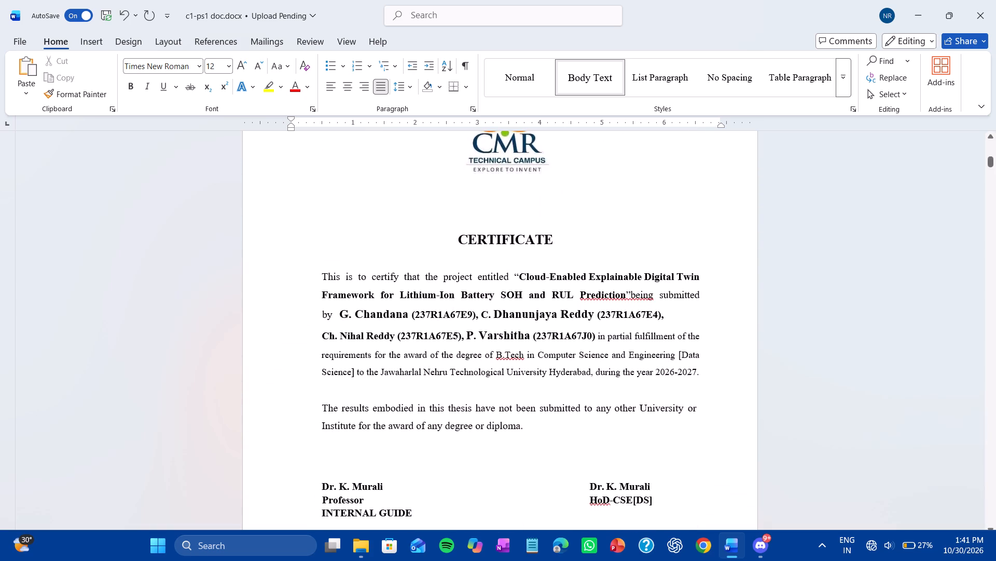
scroll(640, 344, "down", 2)
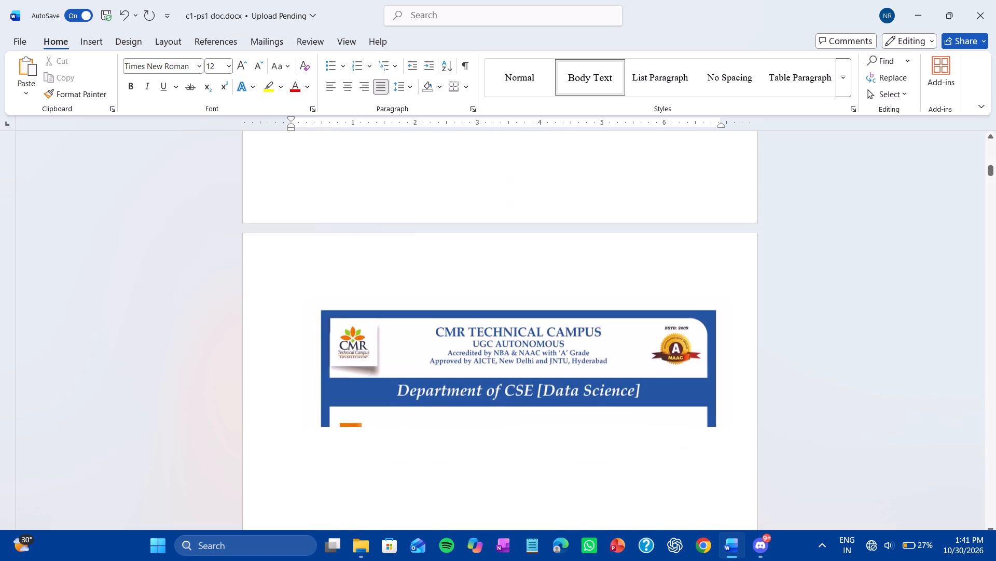
scroll(640, 344, "down", 5)
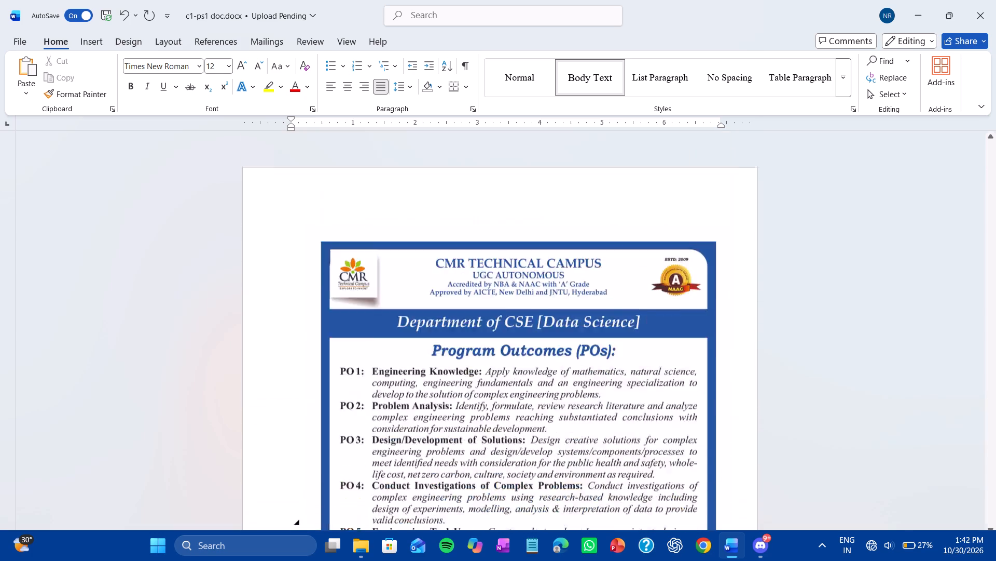
scroll(640, 344, "down", 5)
Review the Acknowledgement page and check the spelling suggestions for the flagged coordinator name in its second paragraph.
scroll(640, 344, "up", 3)
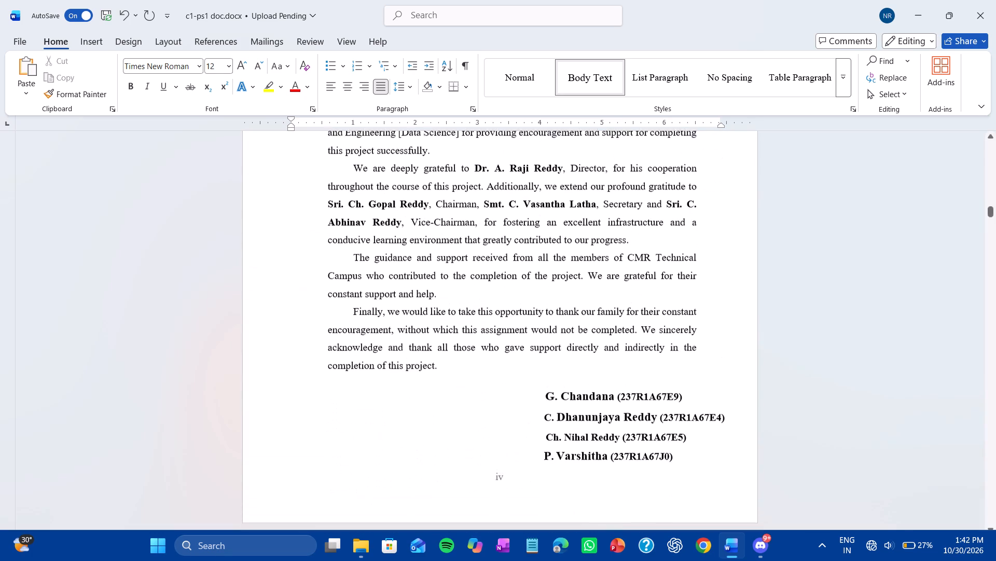
scroll(640, 344, "up", 2)
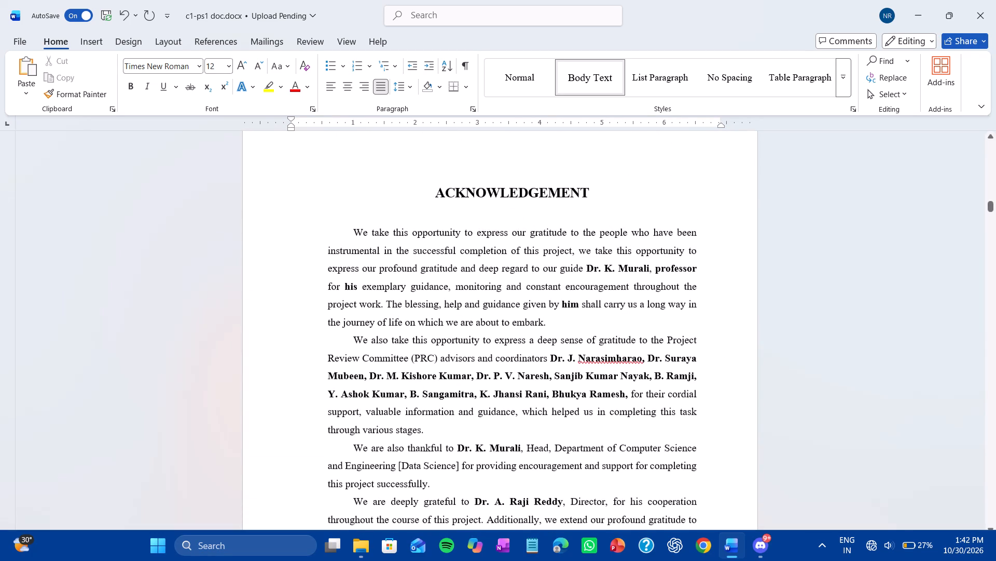
scroll(640, 344, "down", 1)
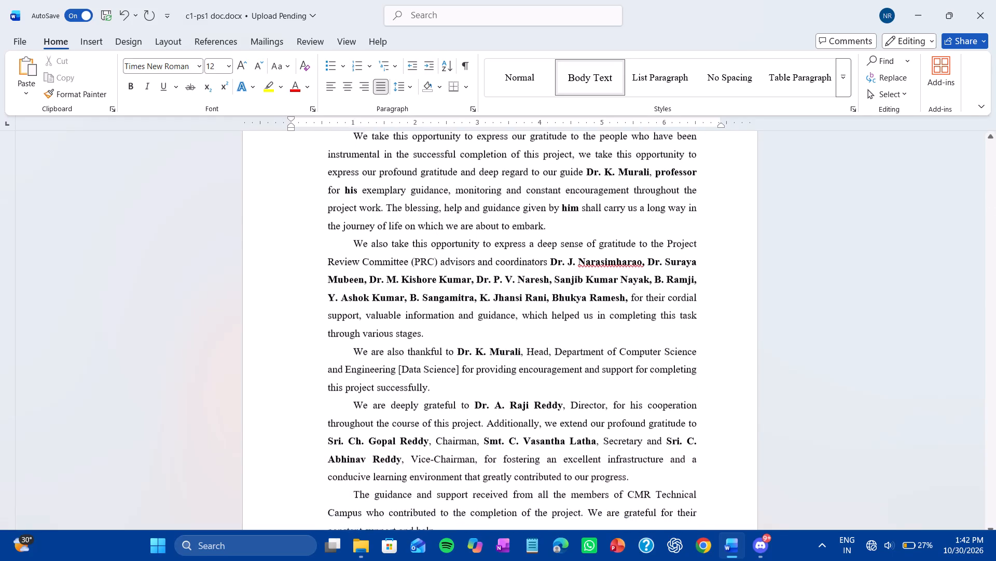
scroll(640, 344, "down", 1)
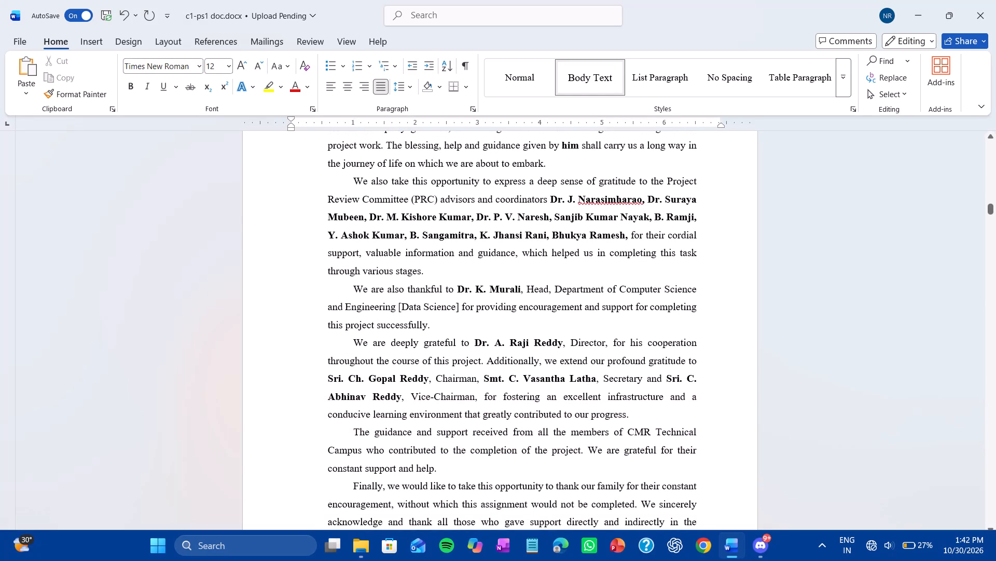
left_click(612, 205)
right_click(612, 205)
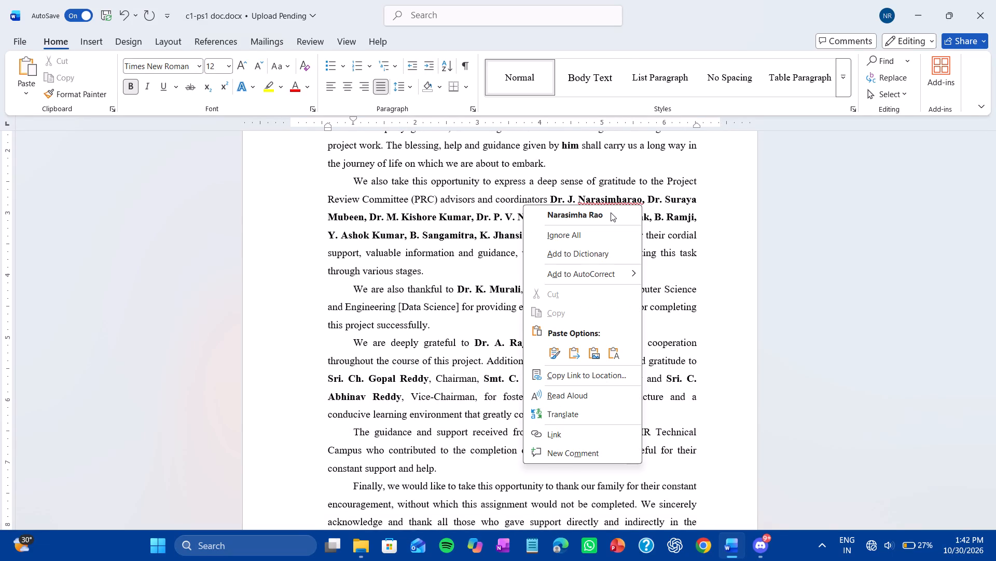
left_click(642, 184)
scroll(642, 184, "up", 1)
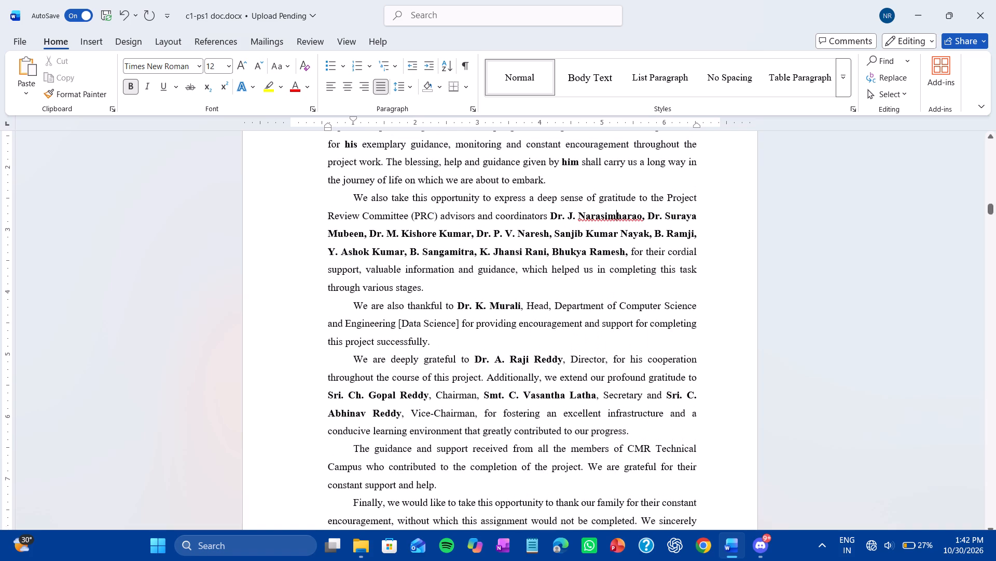
scroll(642, 184, "up", 1)
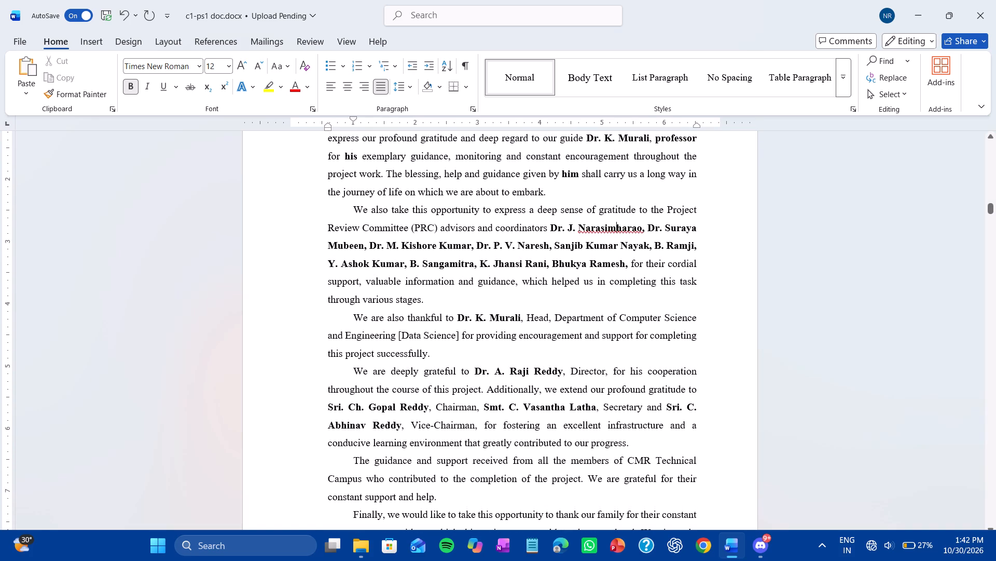
scroll(637, 257, "up", 1)
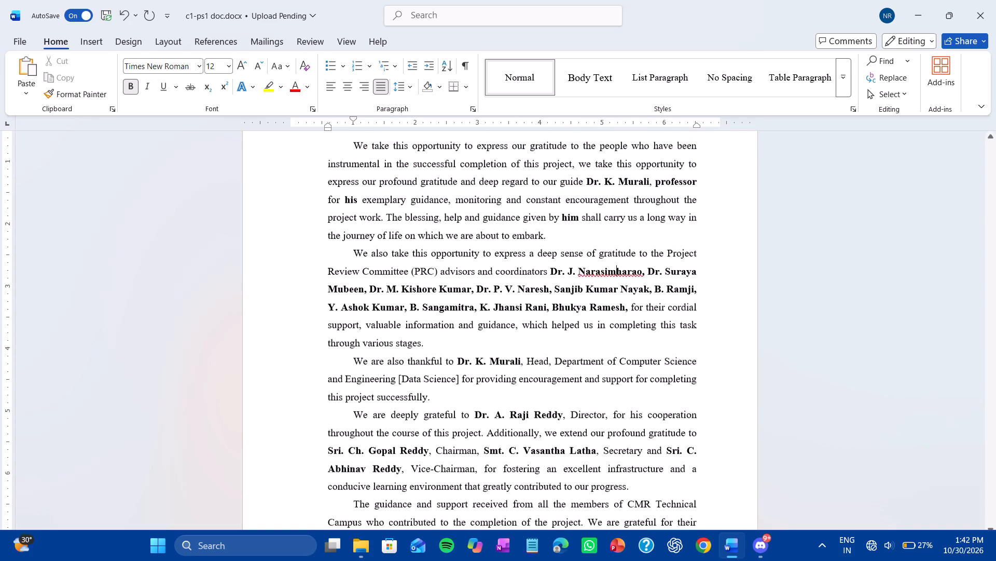
Read through the rest of the Acknowledgement page down to the student names at its end.
scroll(637, 257, "up", 1)
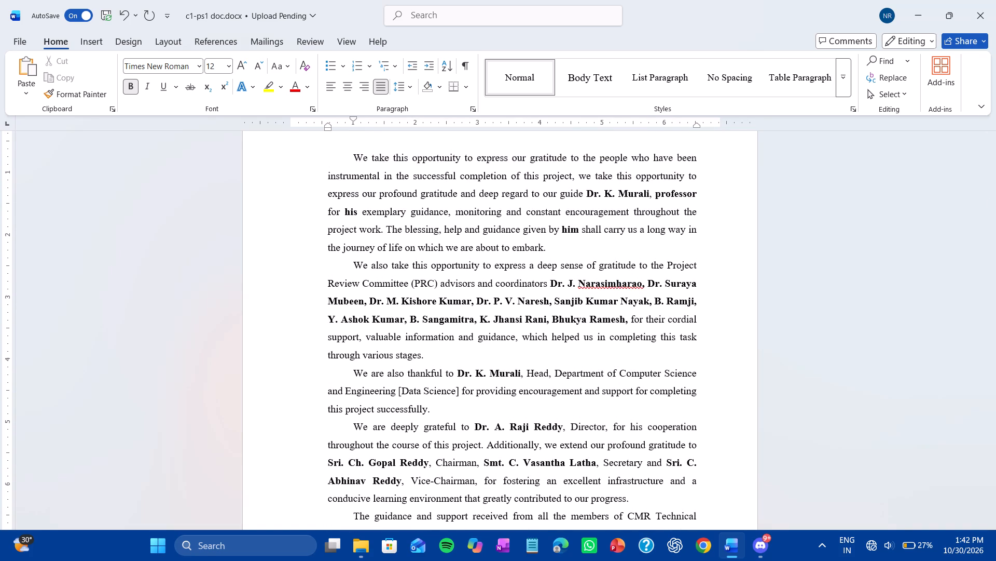
scroll(637, 257, "up", 1)
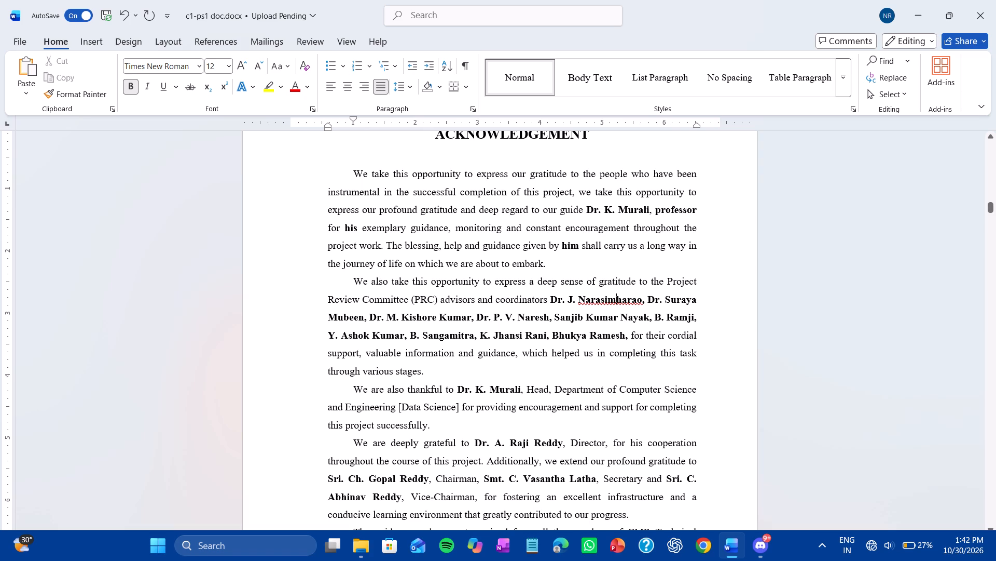
scroll(597, 259, "down", 1)
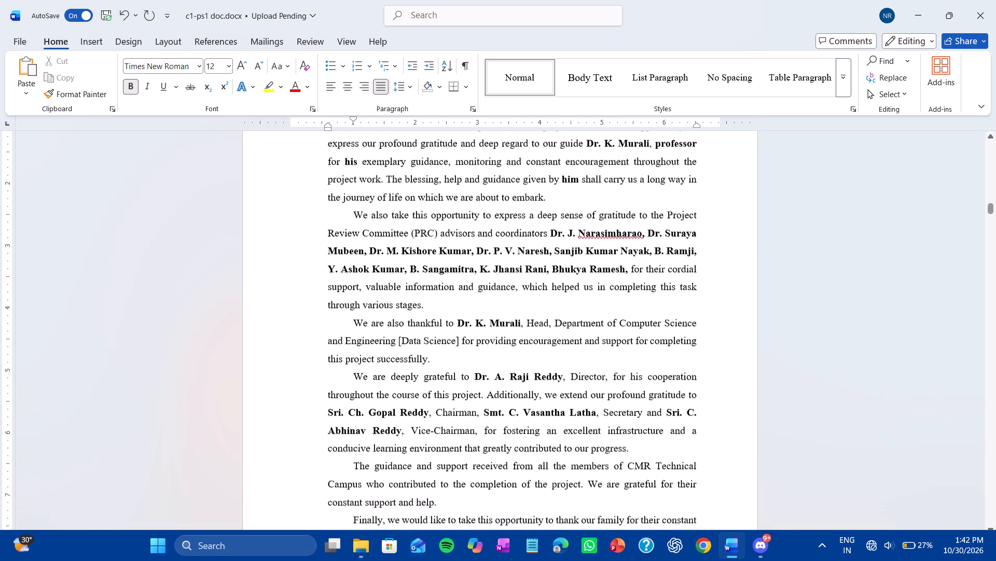
scroll(597, 259, "down", 2)
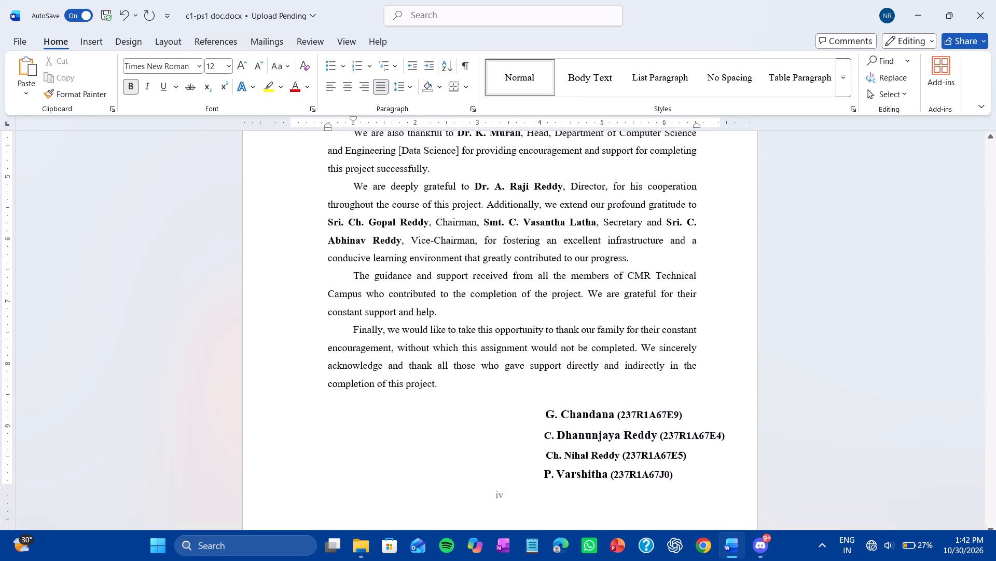
scroll(597, 259, "down", 4)
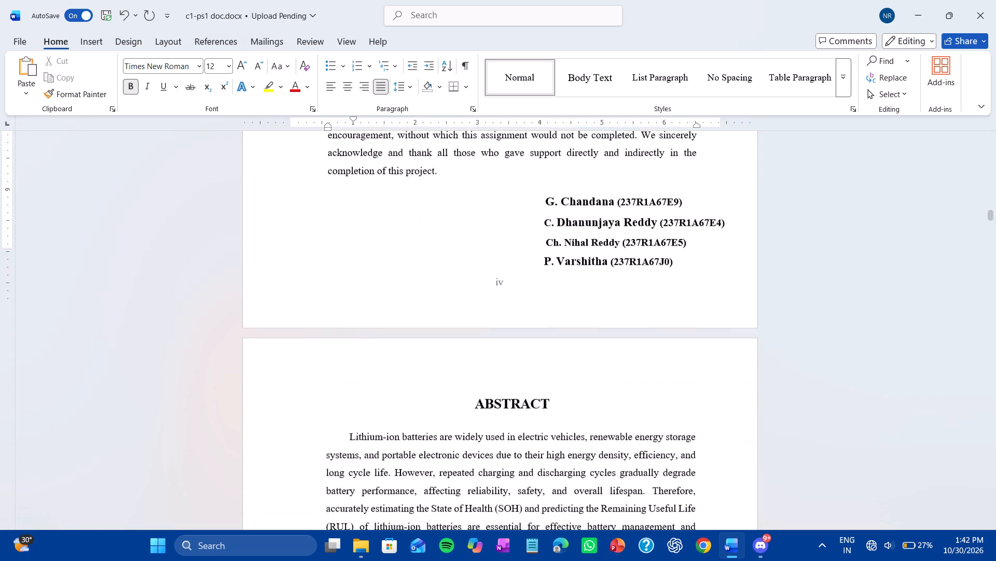
Read through the Abstract page from its first paragraph down to the keywords line.
scroll(597, 259, "down", 2)
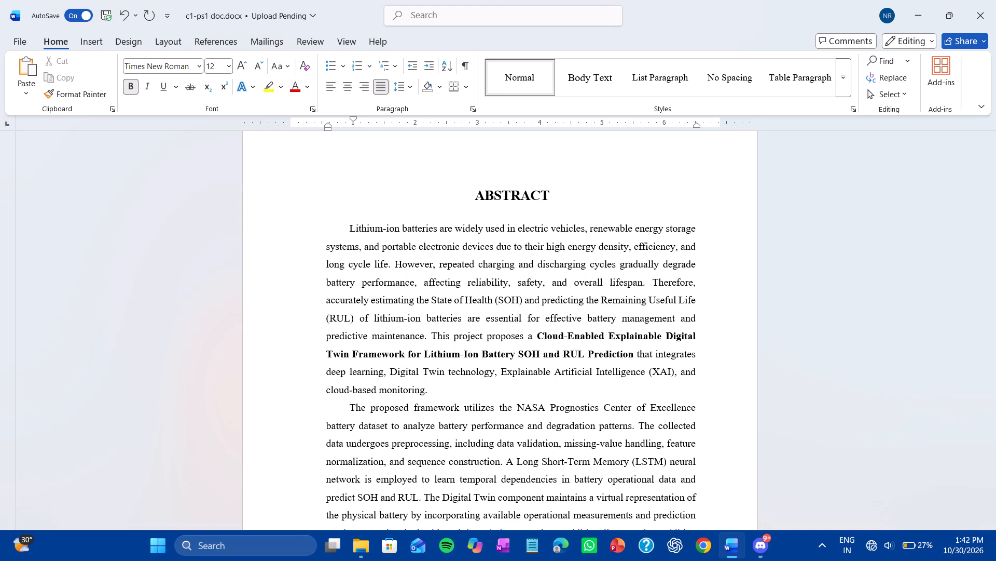
scroll(597, 259, "down", 1)
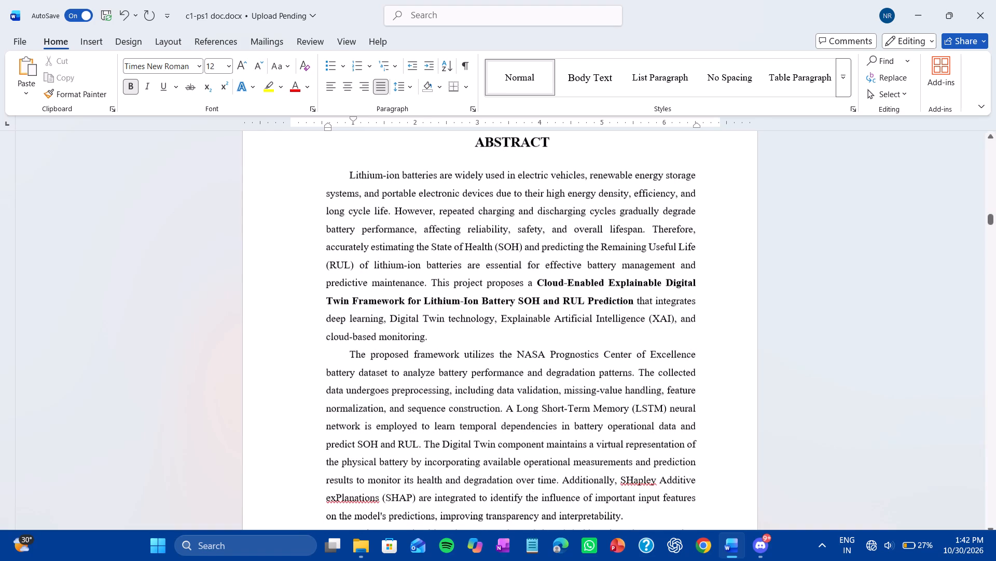
scroll(597, 259, "down", 3)
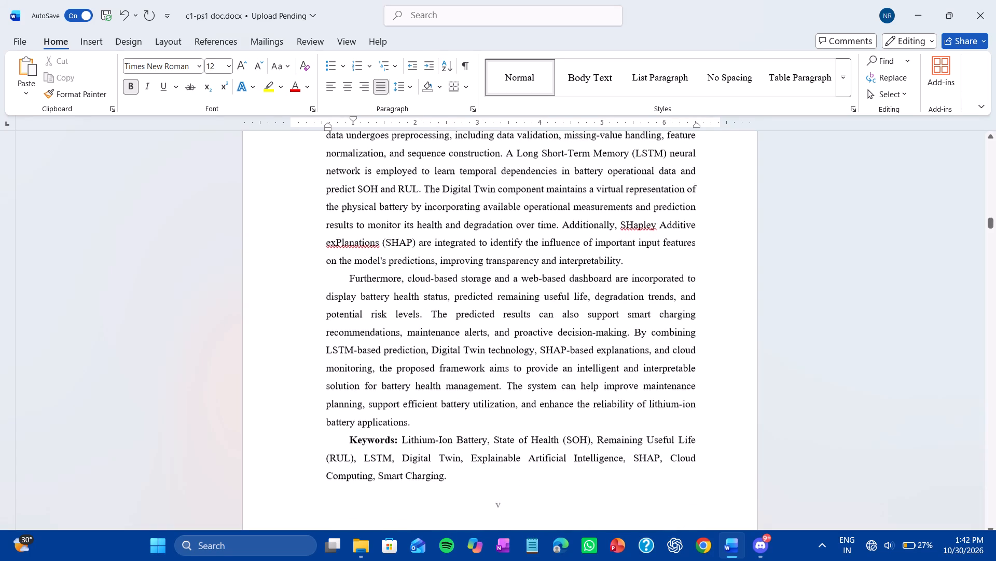
scroll(597, 259, "down", 3)
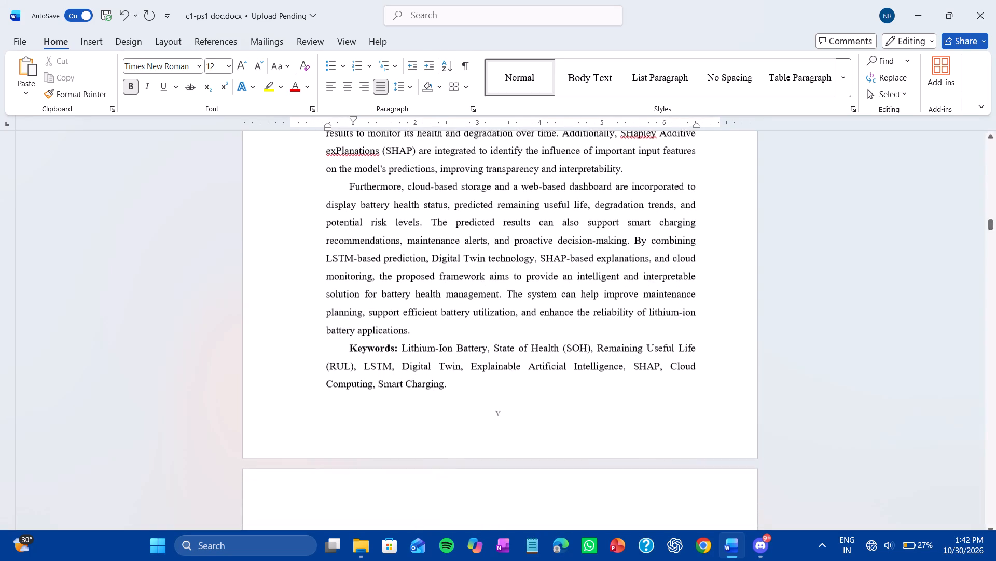
Examine the Table of Contents page, checking its chapter entries and page numbers, and glance back at the Abstract.
scroll(597, 259, "down", 3)
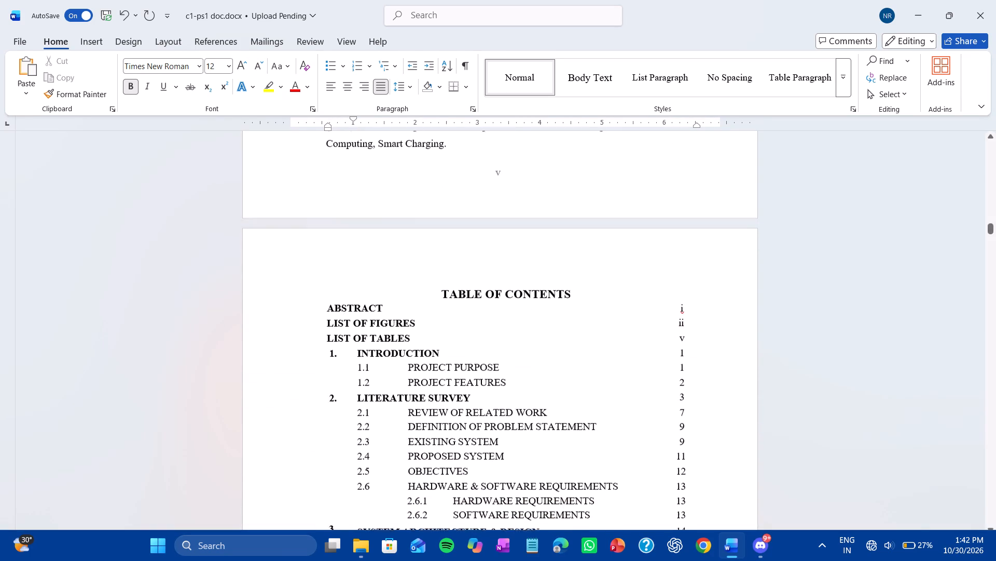
scroll(597, 259, "down", 3)
scroll(597, 259, "up", 1)
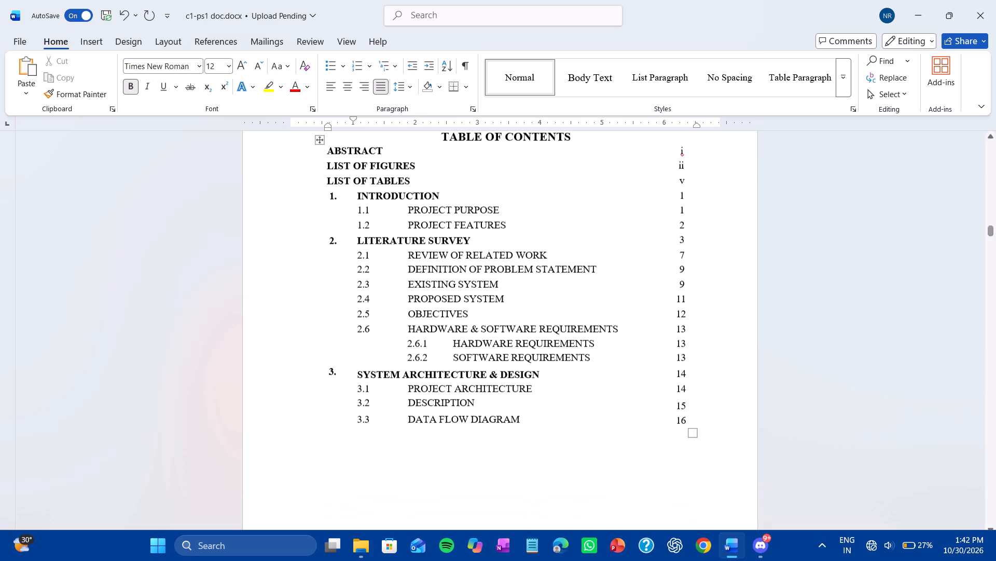
scroll(597, 259, "up", 1)
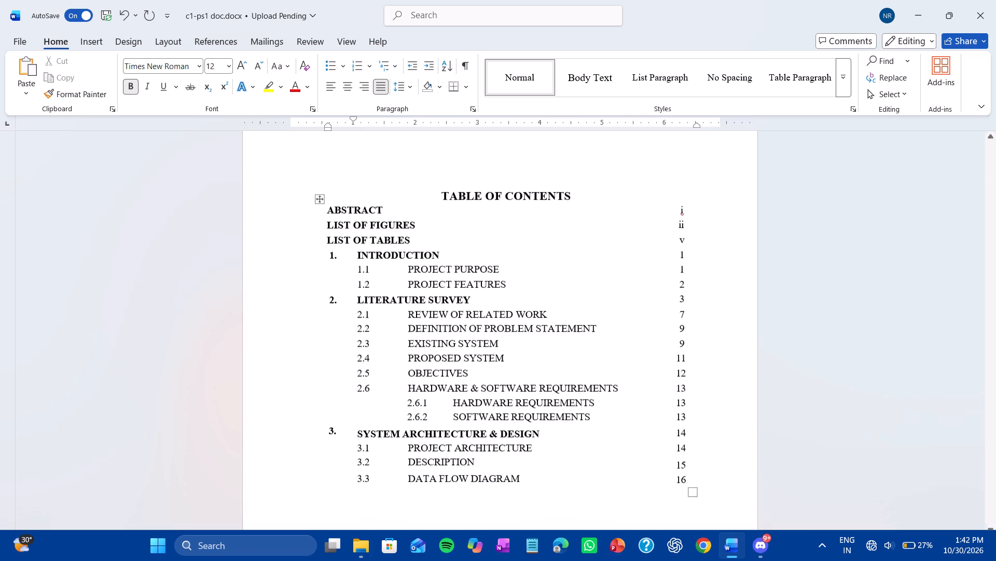
scroll(597, 259, "up", 1)
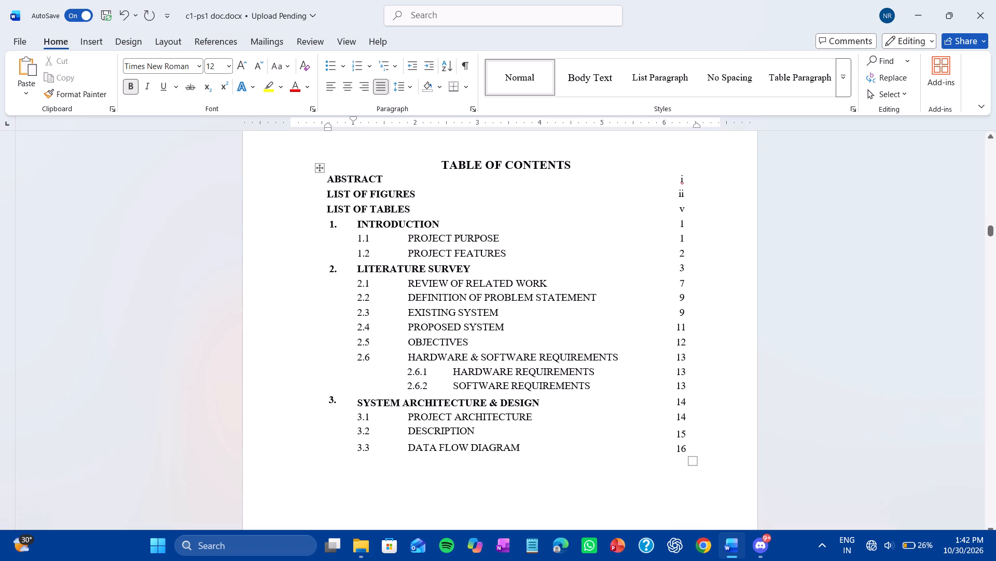
scroll(597, 259, "up", 3)
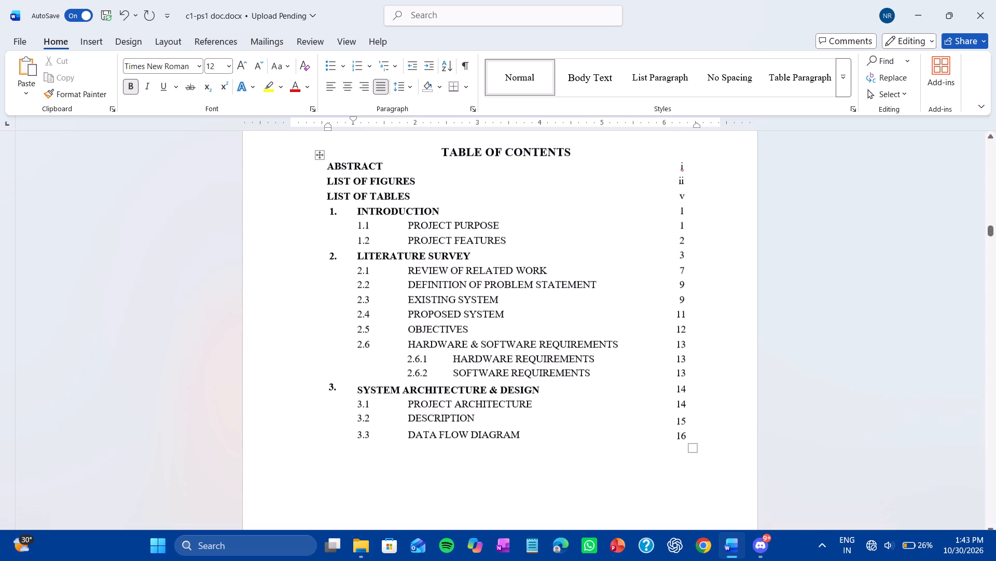
scroll(597, 259, "up", 1)
scroll(597, 259, "down", 1)
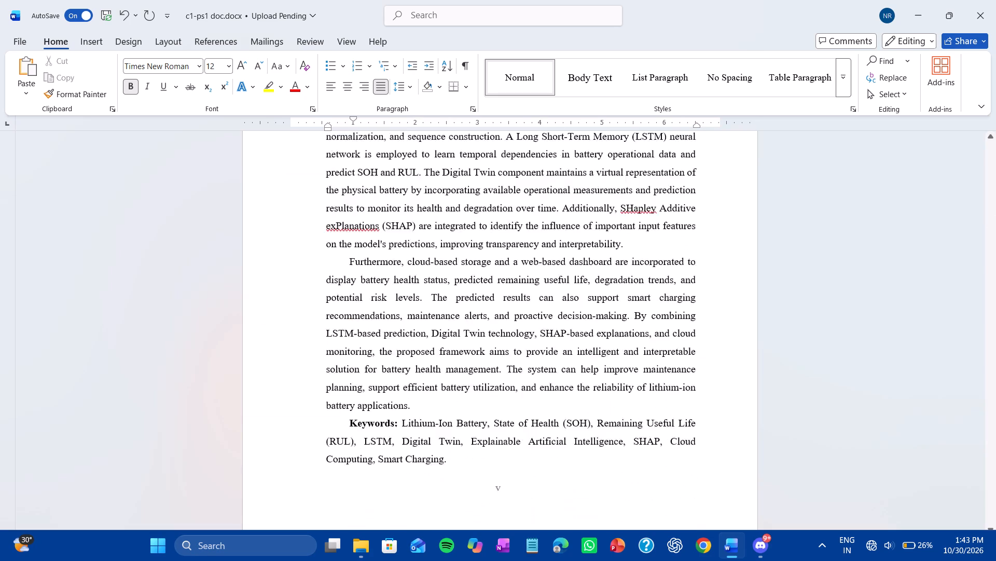
scroll(597, 259, "down", 2)
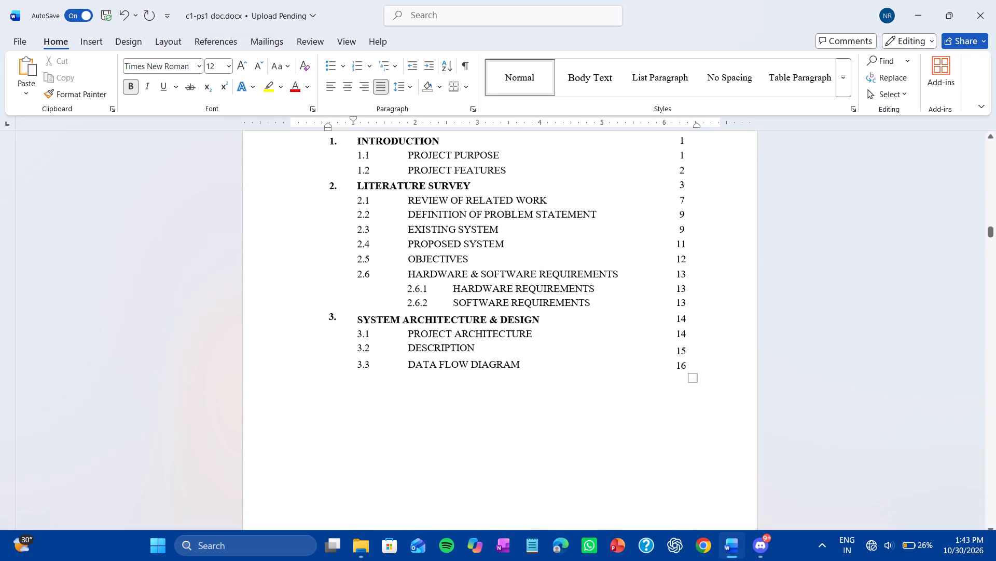
scroll(597, 259, "down", 1)
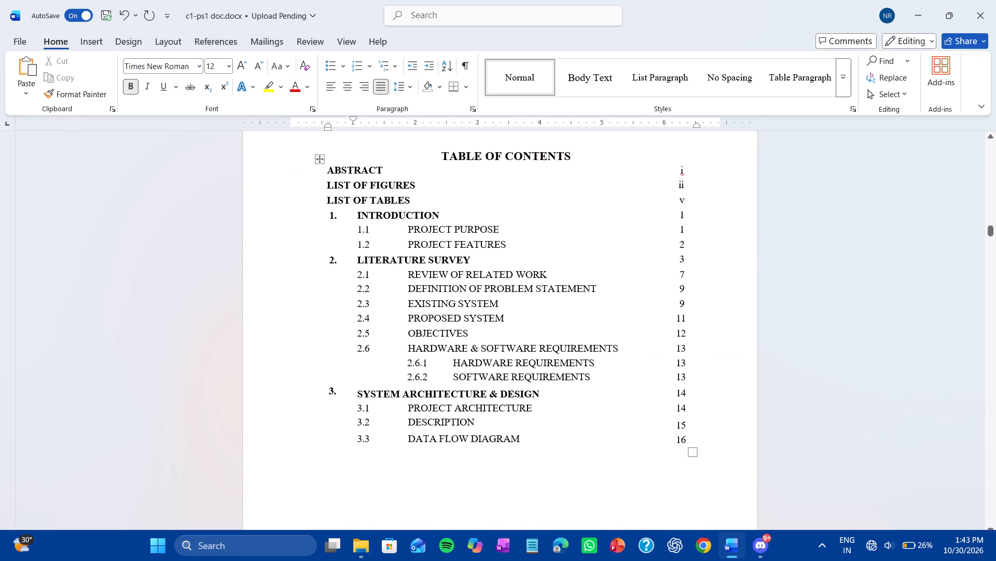
scroll(597, 259, "down", 1)
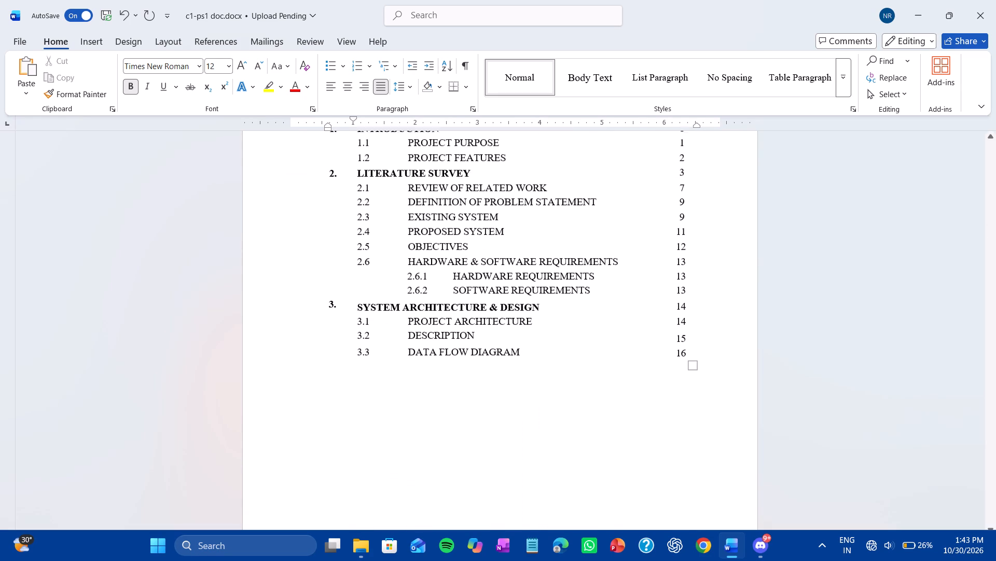
scroll(597, 259, "down", 2)
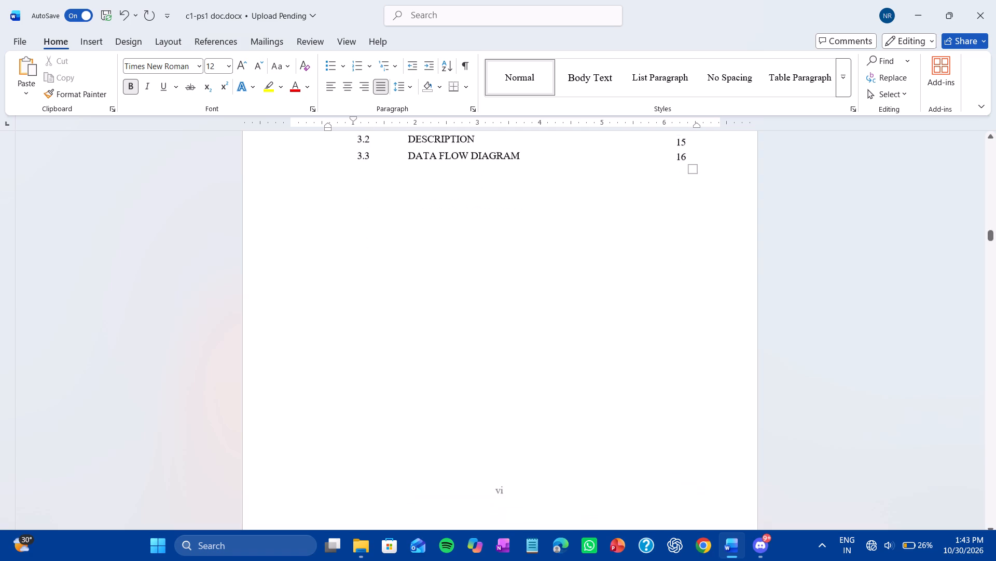
Delete the List of Tables heading together with its table of Uploading Dataset and Classification entries.
scroll(597, 259, "down", 2)
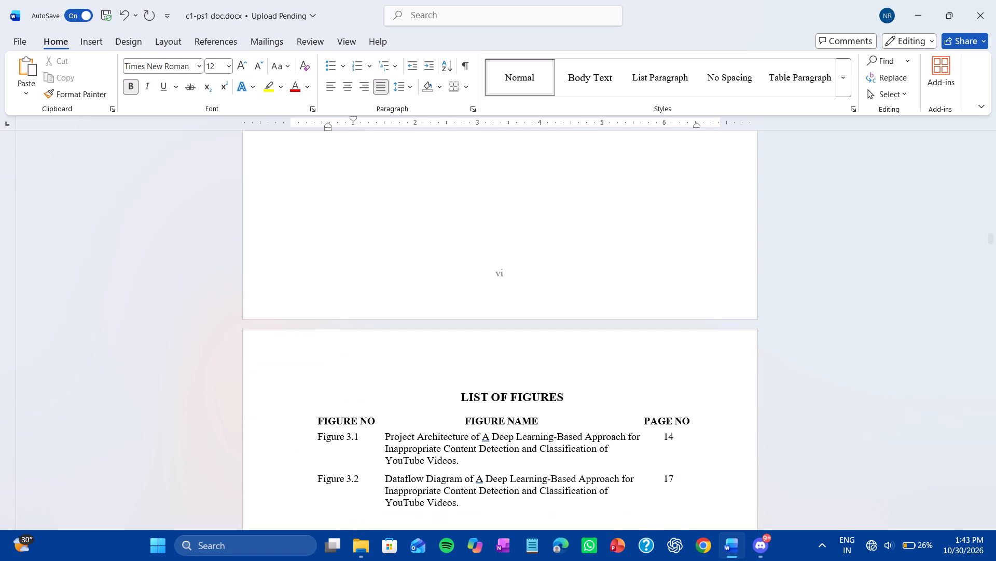
scroll(597, 259, "down", 8)
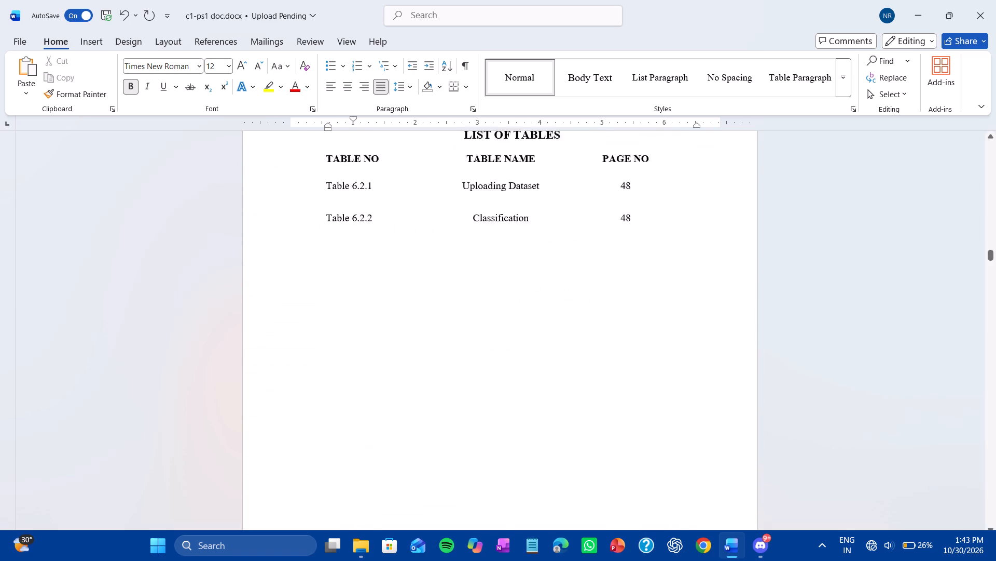
scroll(597, 259, "up", 2)
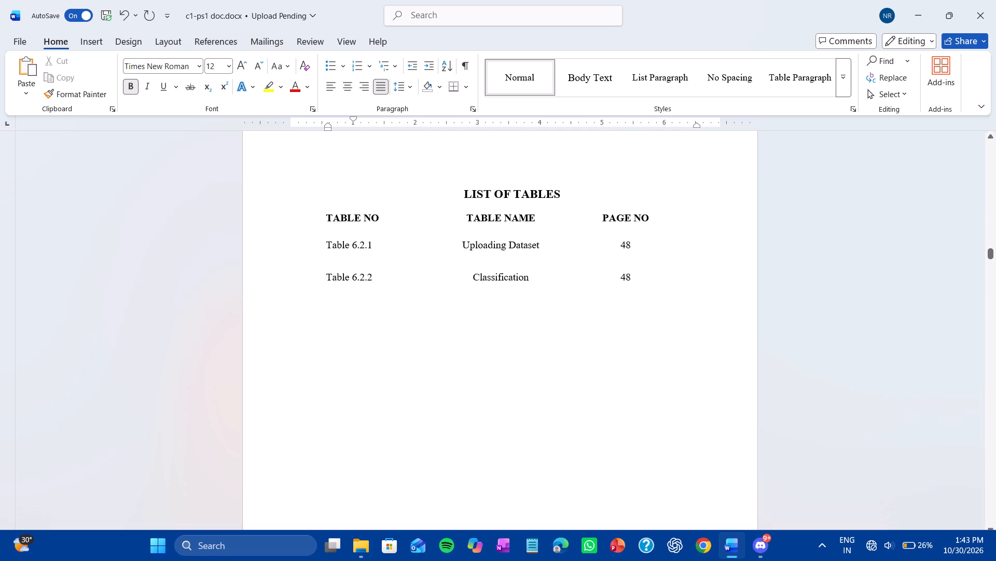
left_click_drag(644, 294, 351, 194)
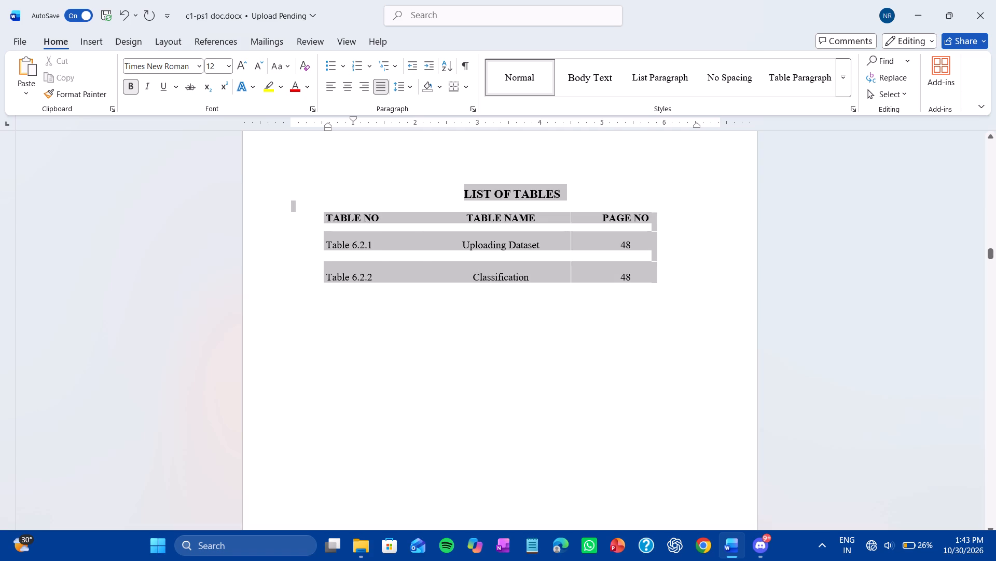
left_click_drag(351, 194, 351, 193)
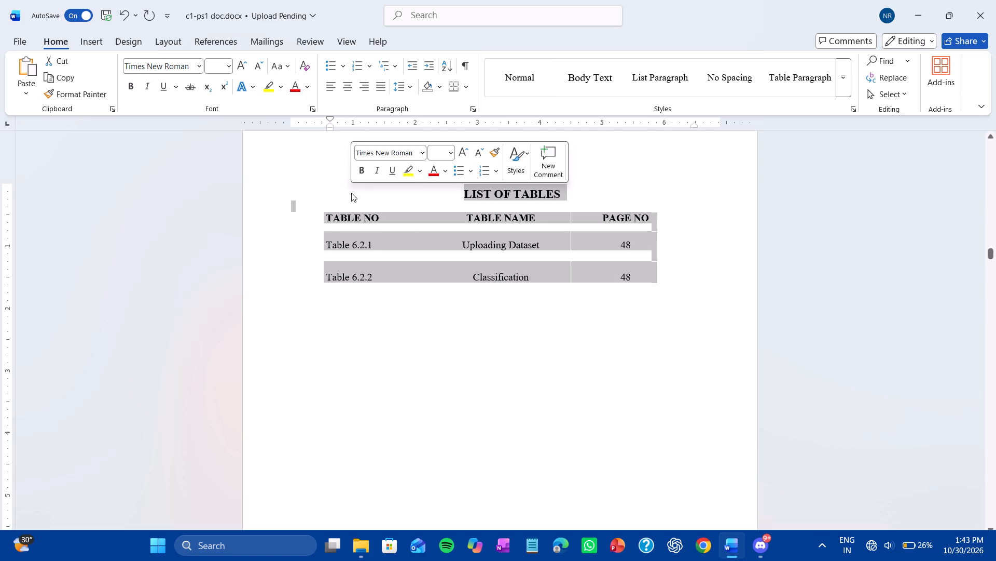
key("BackSpace")
key("BackSpace")
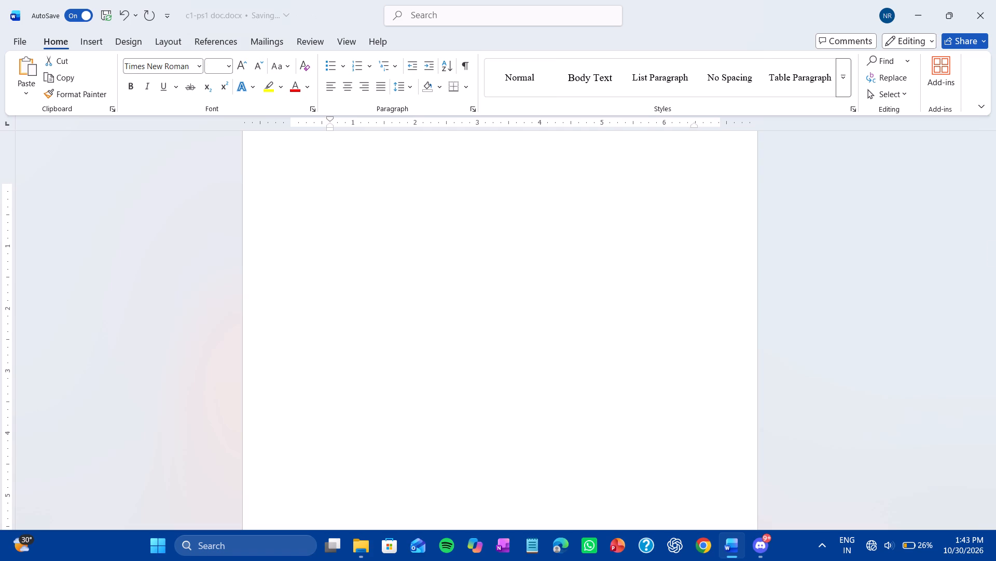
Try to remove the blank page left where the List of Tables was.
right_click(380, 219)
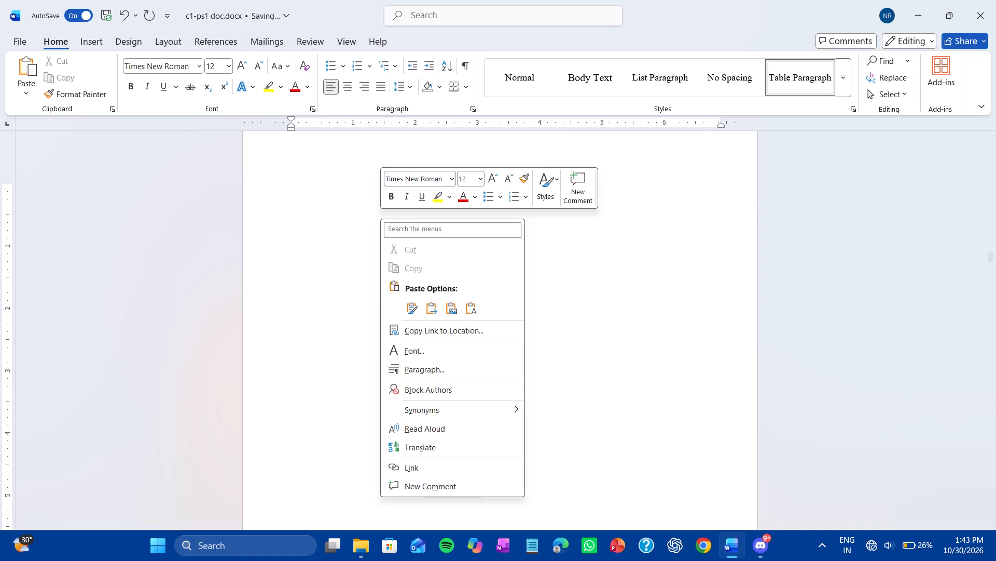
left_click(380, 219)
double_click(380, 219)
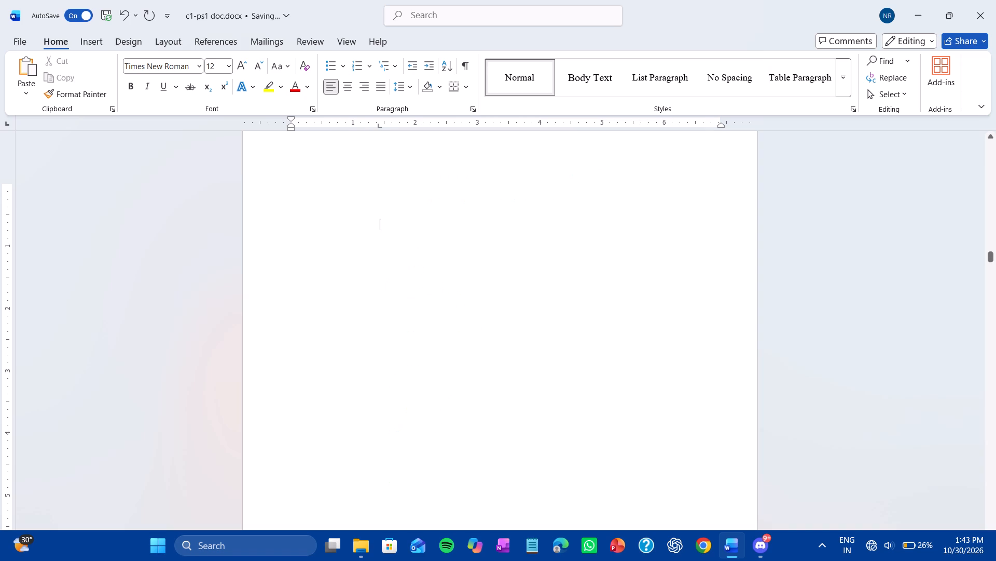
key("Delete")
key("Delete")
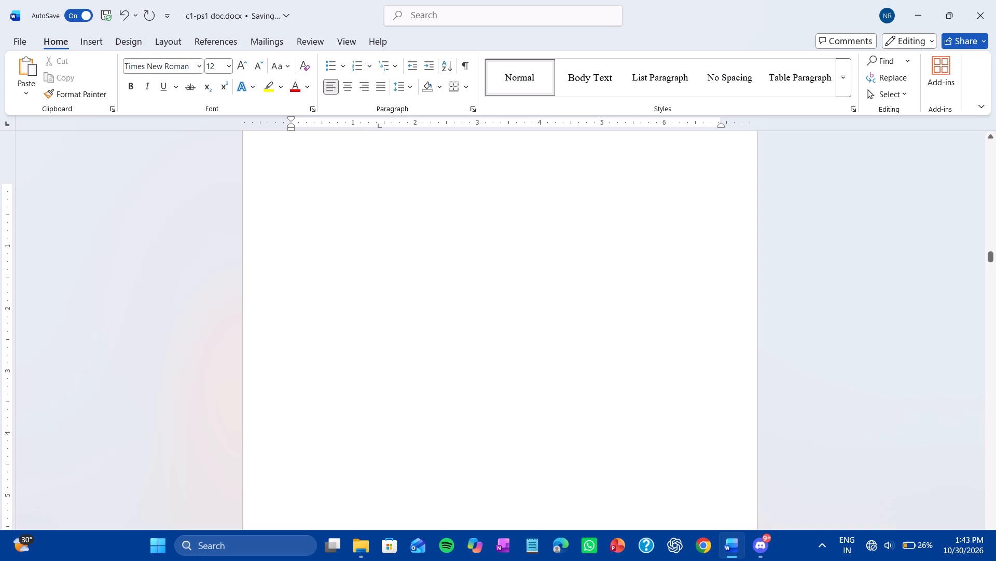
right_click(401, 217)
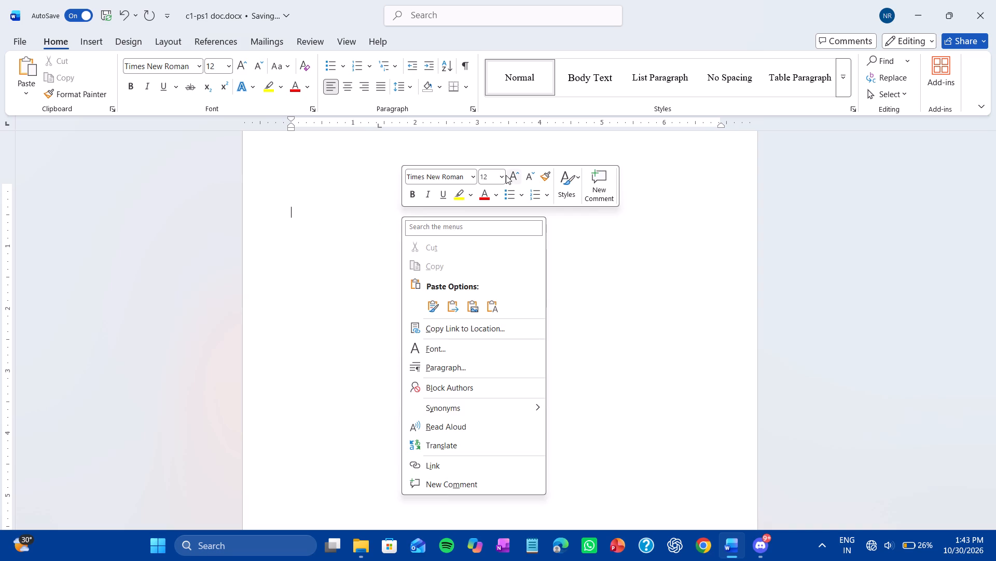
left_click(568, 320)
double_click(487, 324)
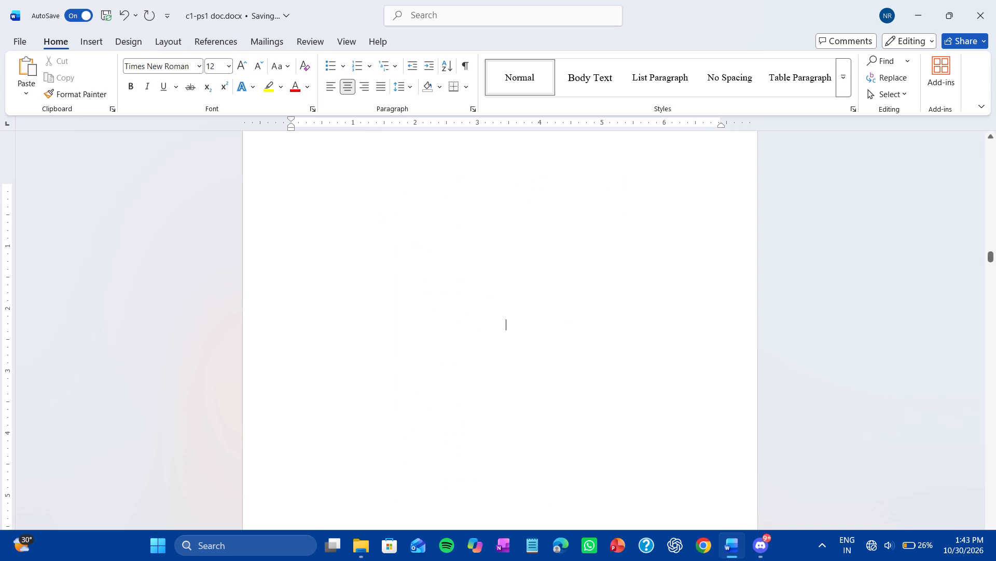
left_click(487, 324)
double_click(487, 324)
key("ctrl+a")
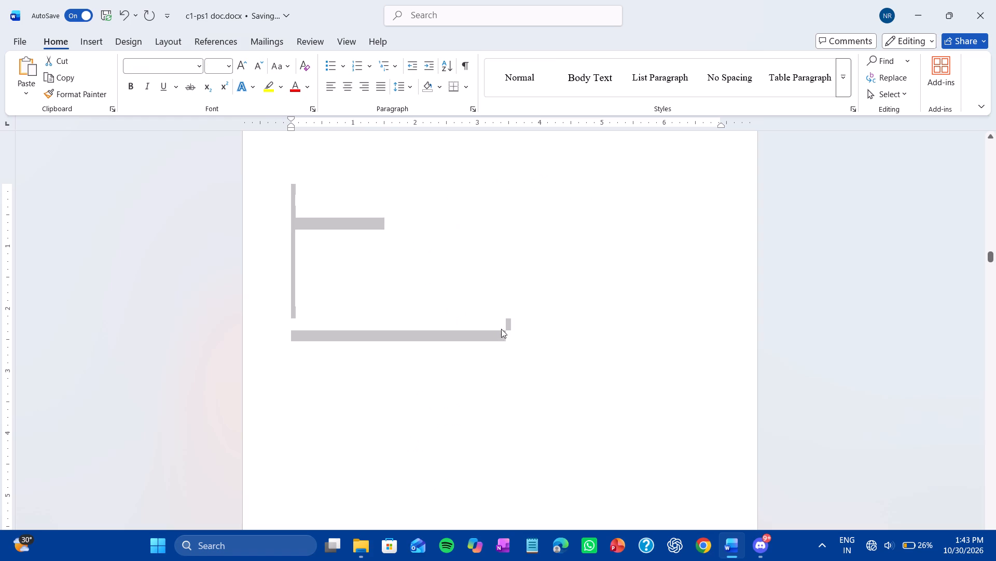
Delete the remaining empty lines and blank page between the List of Figures and the INTRODUCTION title page.
left_click(507, 332)
left_click_drag(507, 334, 327, 287)
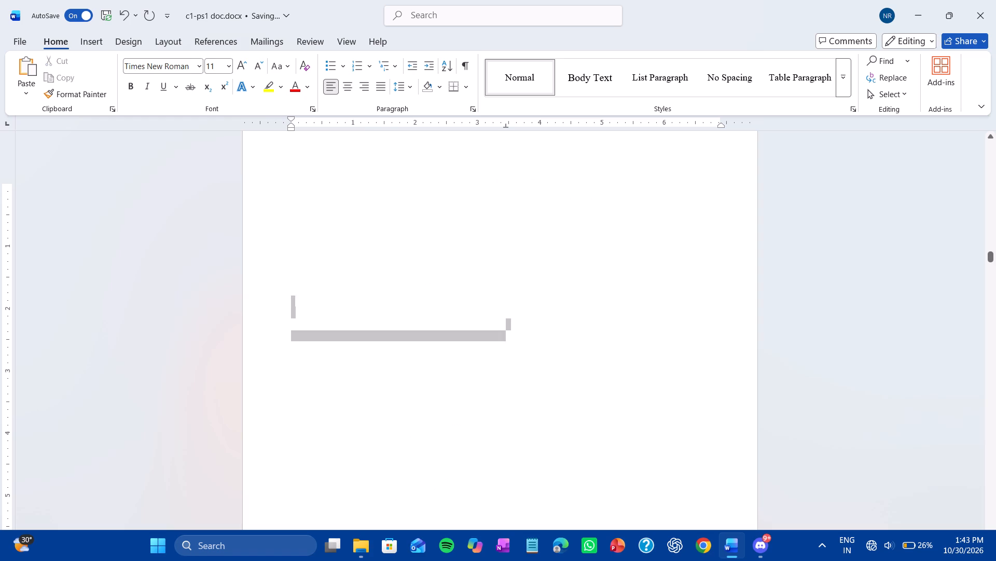
left_click_drag(327, 287, 307, 256)
key("BackSpace")
key("BackSpace")
key("BackSpace")
key("BackSpace")
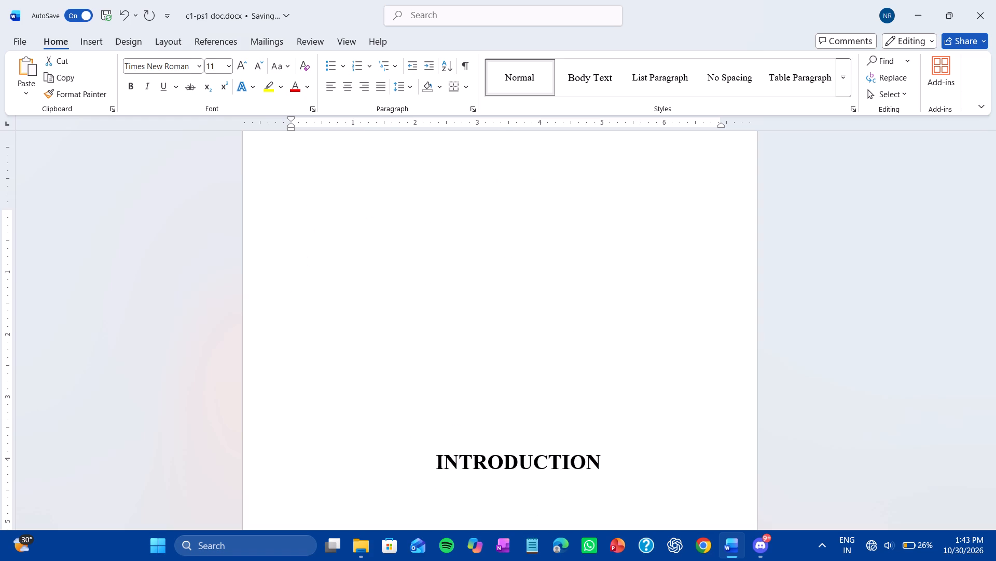
key("BackSpace")
key("BackSpace")
key("BackSpace")
key("BackSpace")
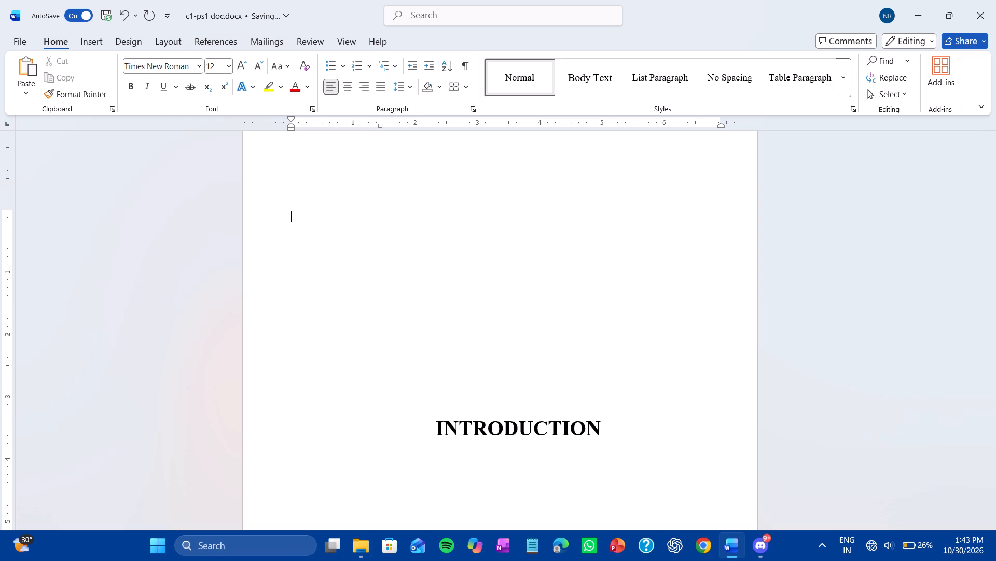
key("BackSpace")
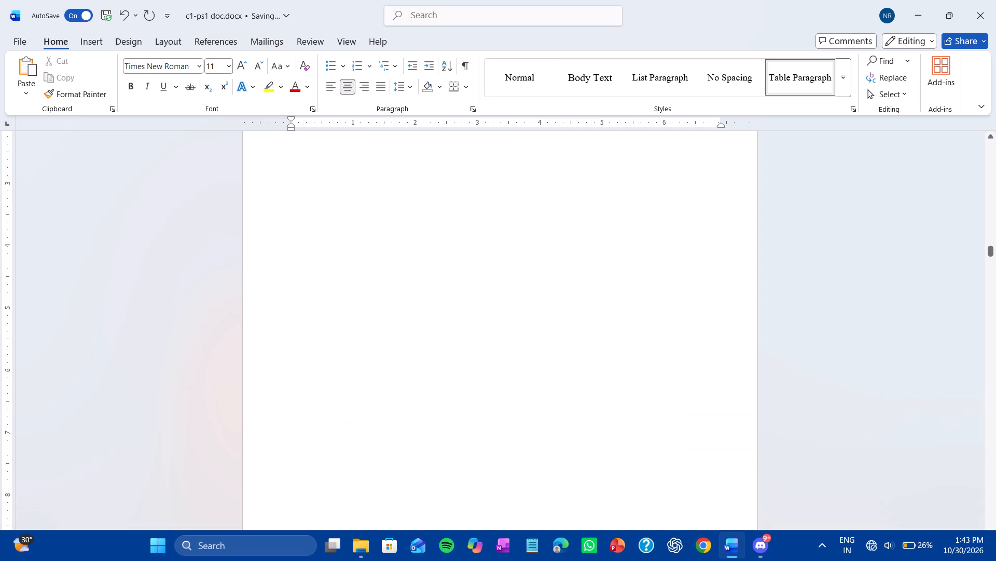
scroll(426, 310, "up", 1)
scroll(426, 310, "down", 2)
scroll(426, 310, "up", 1)
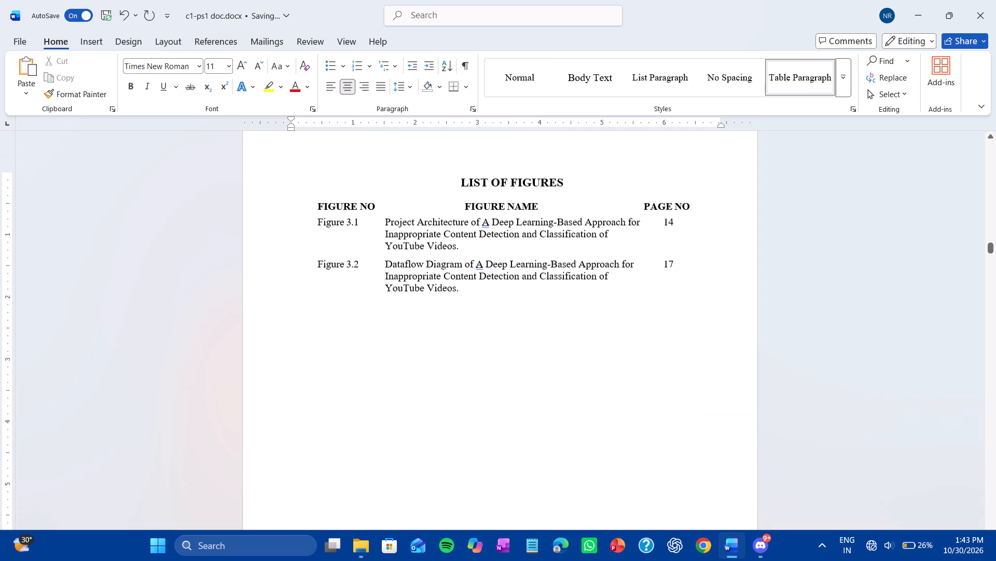
scroll(426, 310, "down", 7)
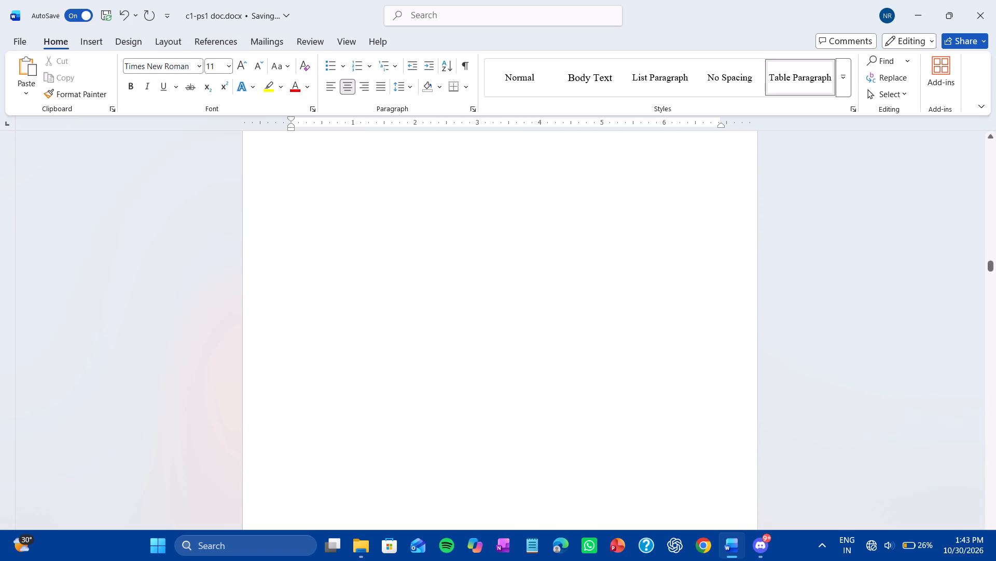
Look through the Introduction chapter, from its opening paragraphs through the project purpose and features to the chapter's end.
scroll(426, 310, "down", 4)
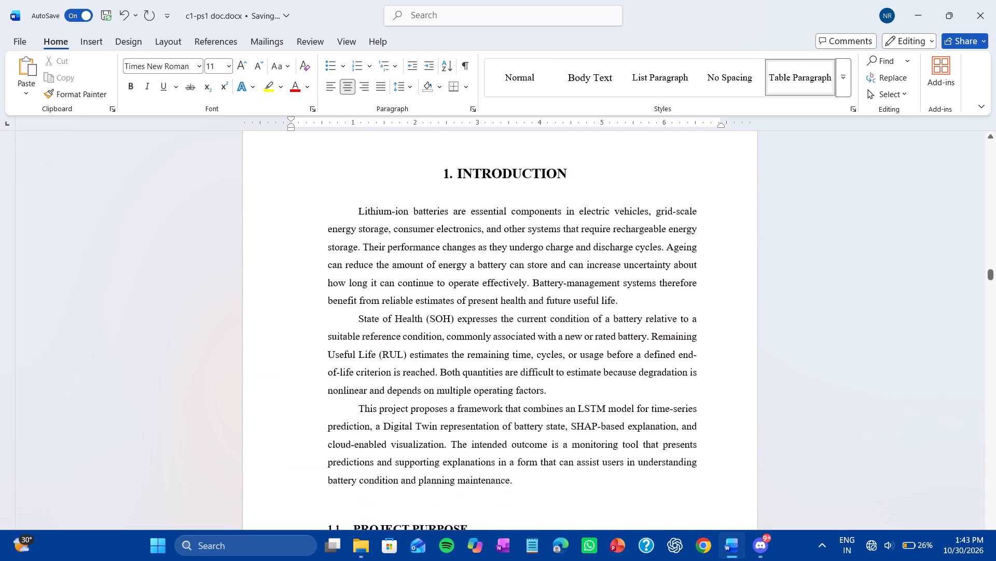
scroll(426, 310, "down", 3)
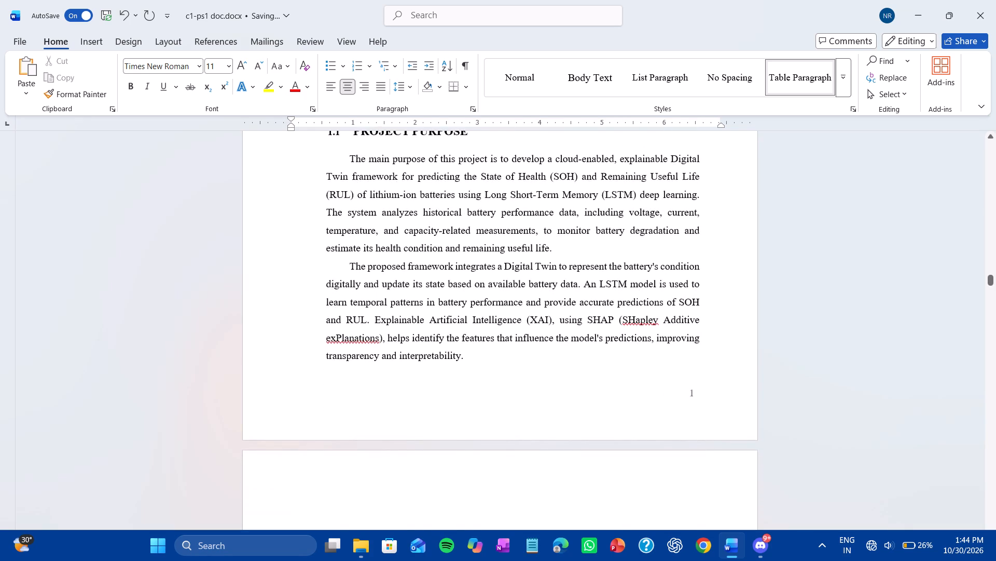
scroll(426, 310, "down", 6)
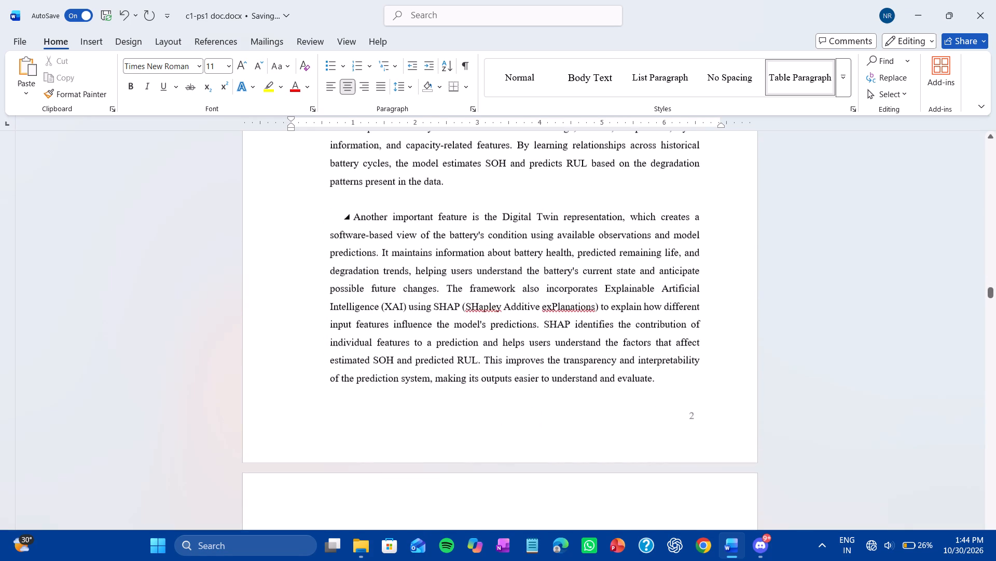
scroll(426, 310, "down", 6)
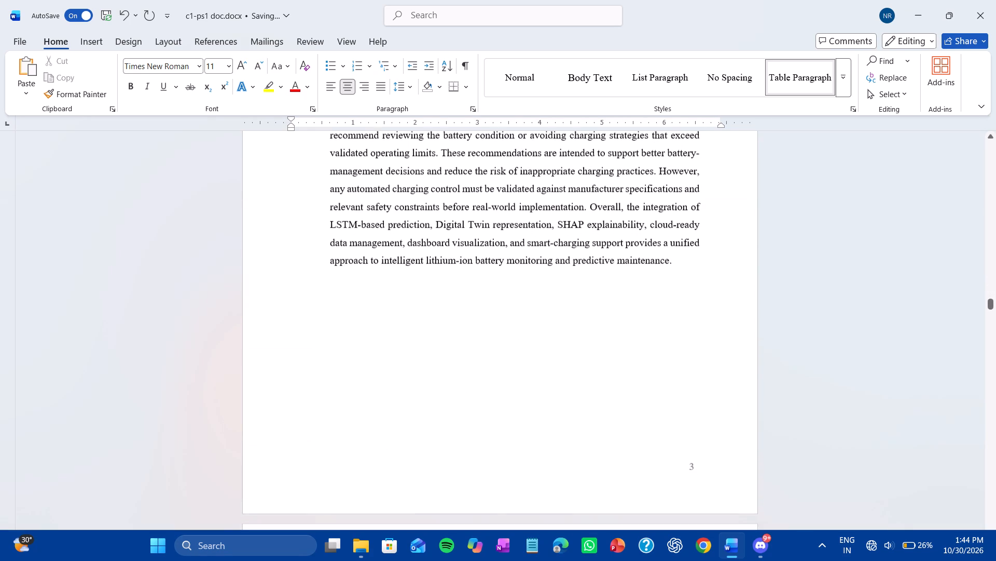
Look through the Literature Review chapter, checking its text, page footers and the Review of Related Work subsections.
scroll(426, 310, "down", 3)
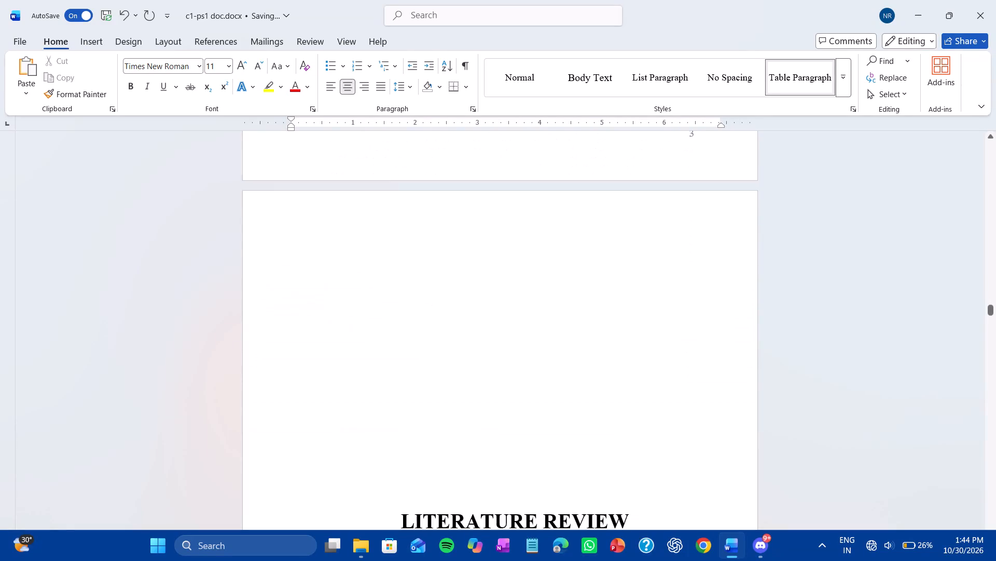
scroll(426, 310, "down", 5)
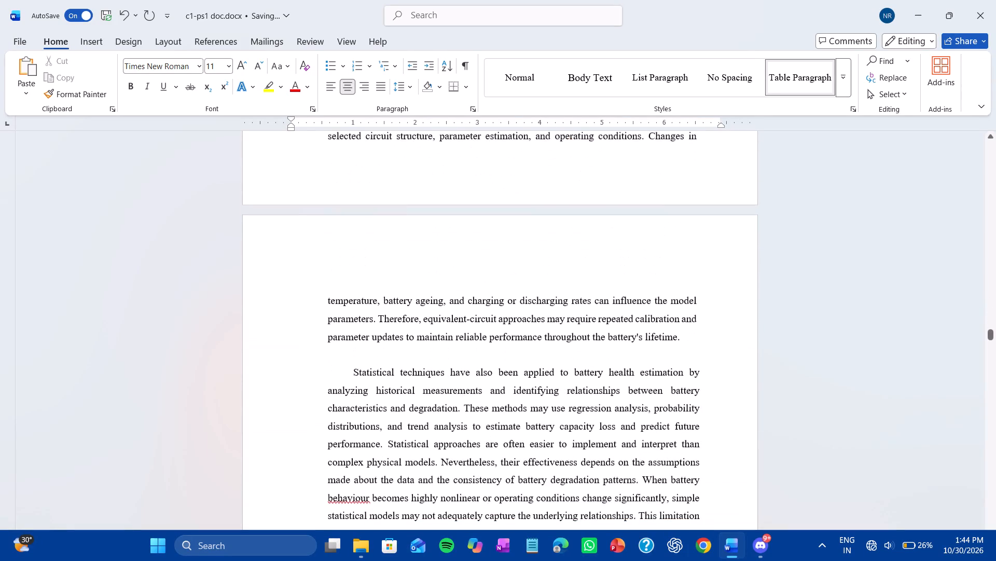
scroll(426, 310, "down", 2)
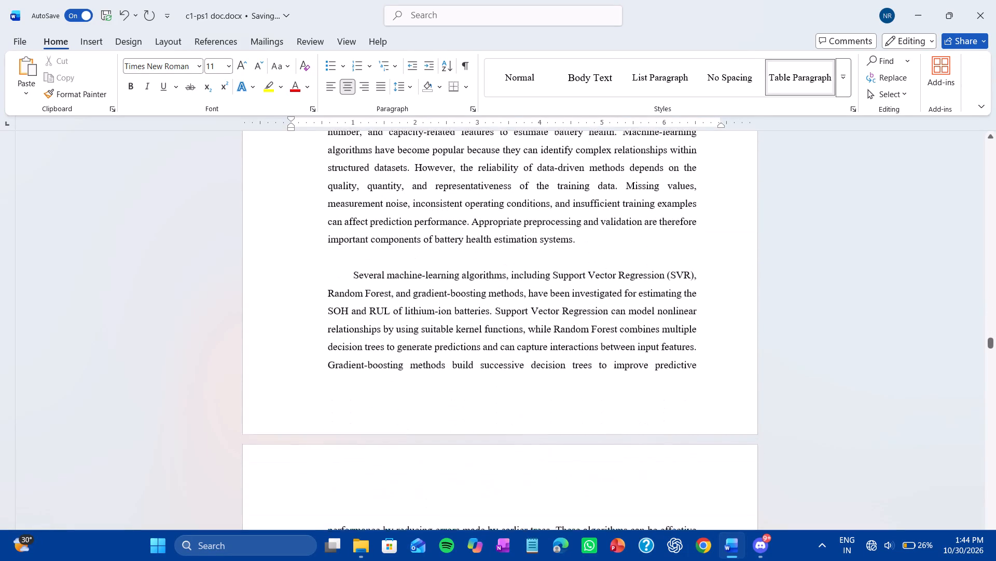
scroll(426, 310, "down", 6)
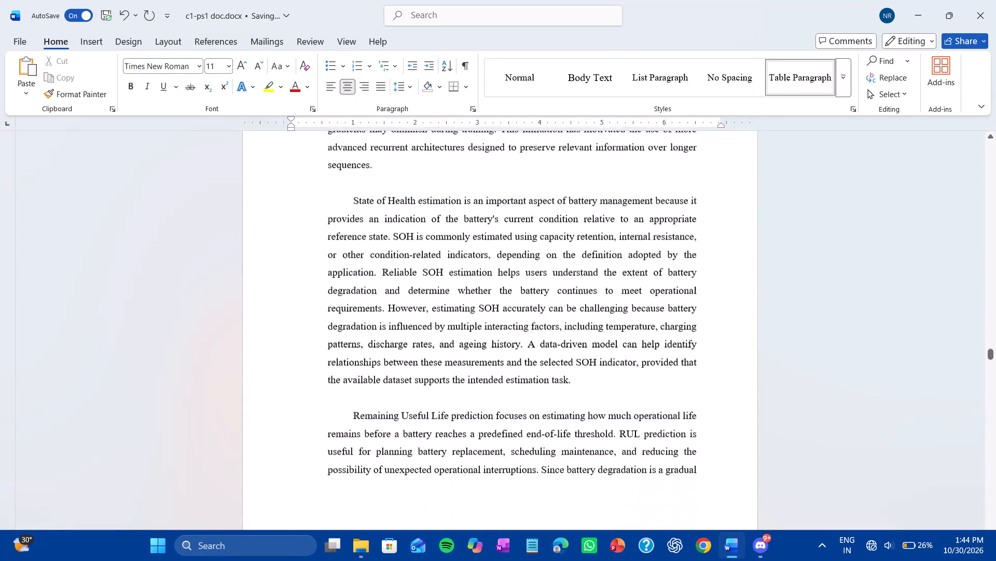
scroll(426, 310, "down", 8)
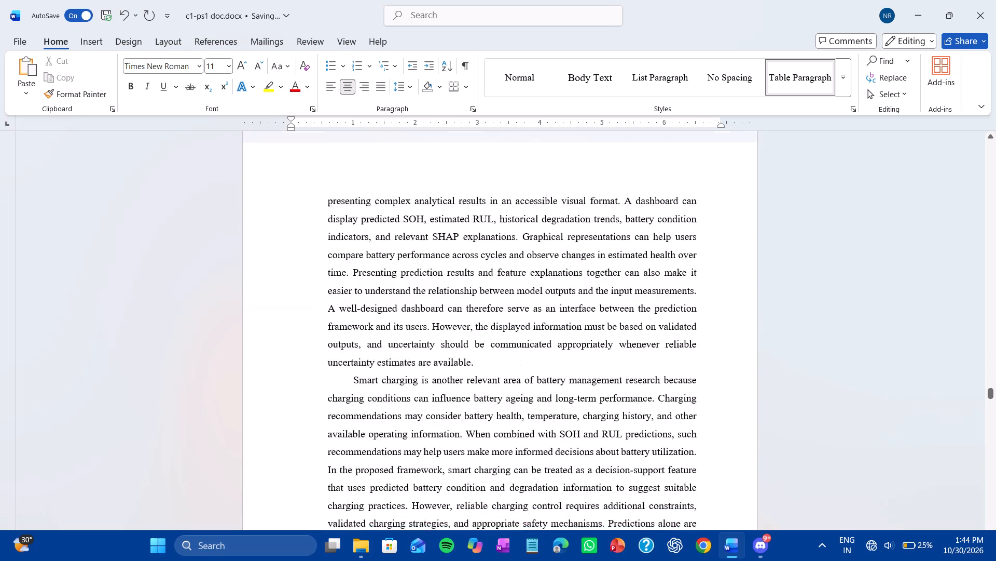
scroll(426, 310, "down", 4)
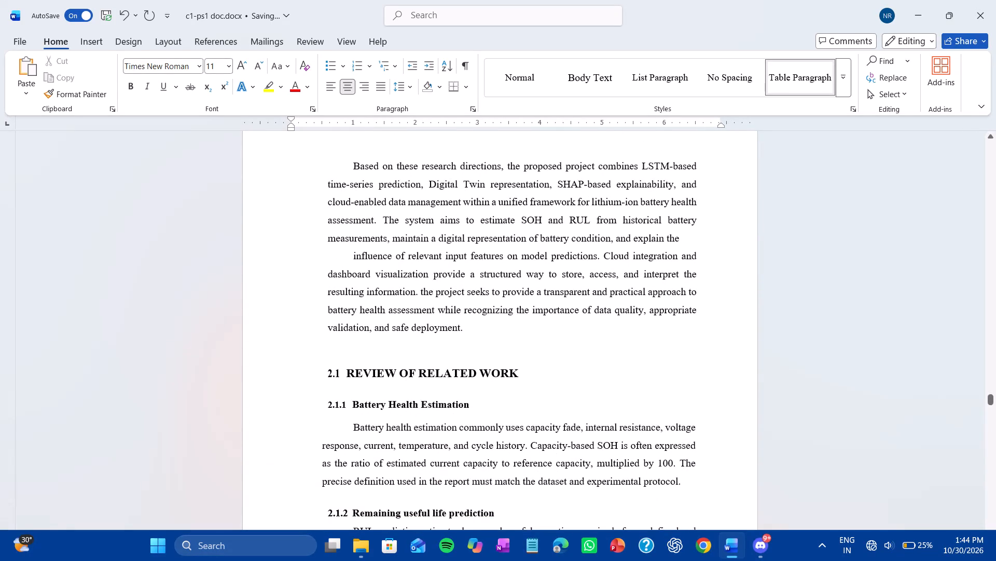
scroll(426, 310, "down", 6)
Insert a Plain Number 3 page number at the bottom of the page in the Section 9 footer, at the Introduction chapter's end.
scroll(426, 310, "up", 3)
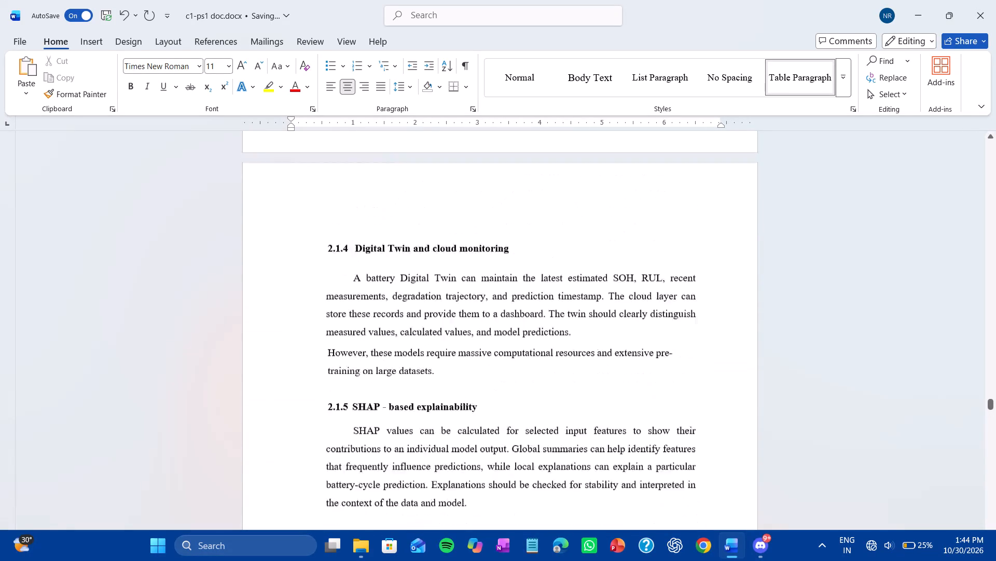
scroll(426, 310, "up", 15)
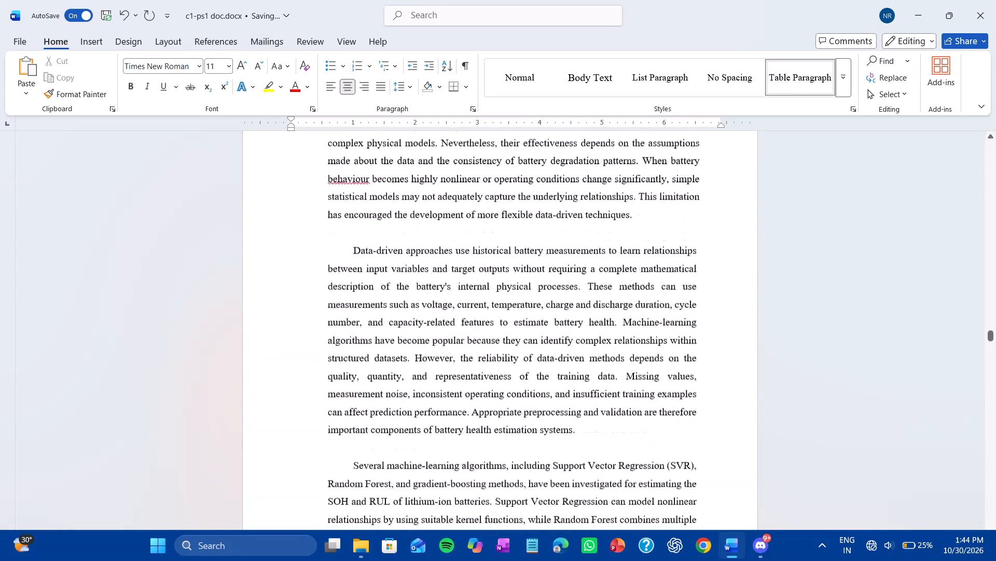
scroll(426, 310, "up", 10)
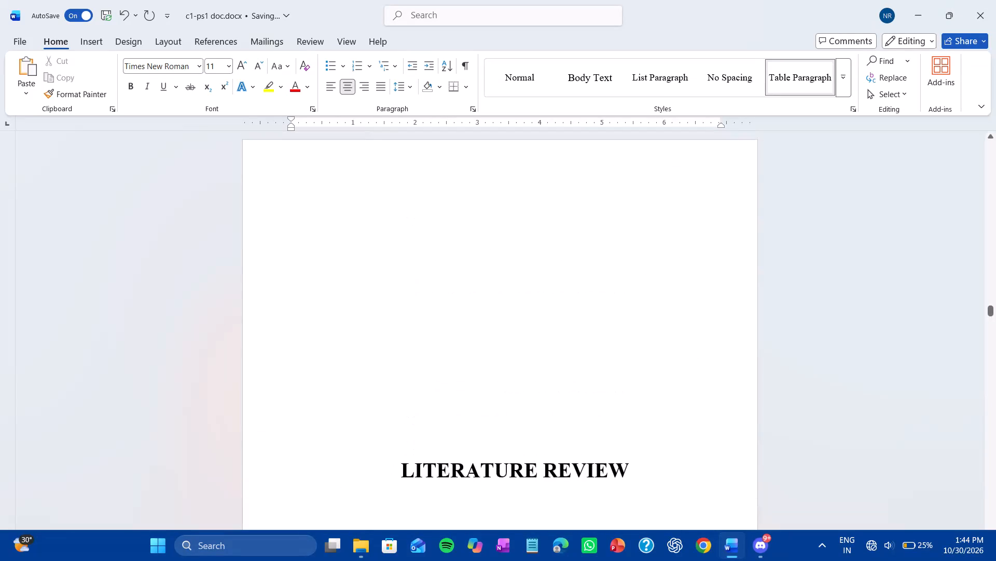
scroll(426, 310, "up", 1)
left_click(721, 199)
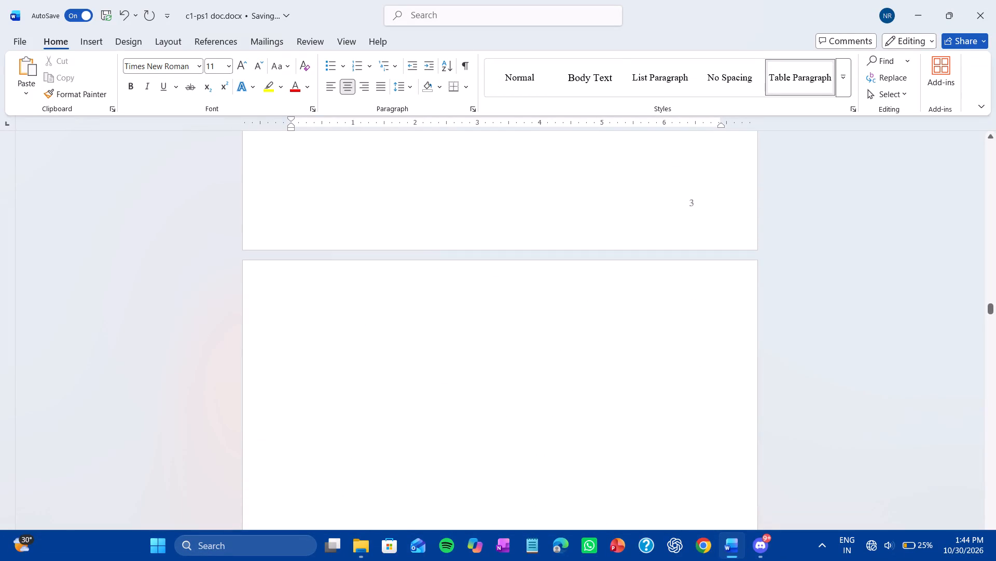
double_click(700, 207)
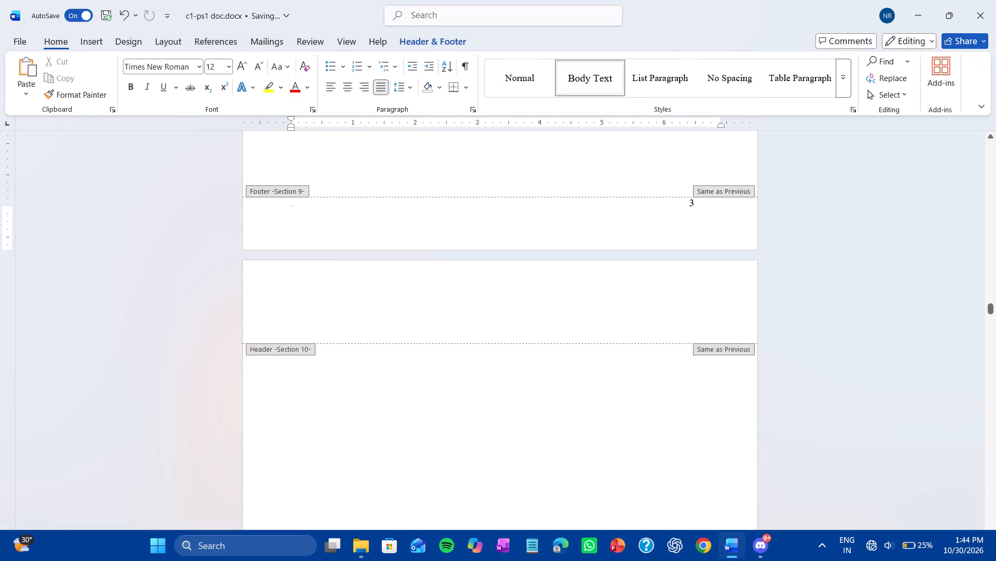
left_click(700, 207)
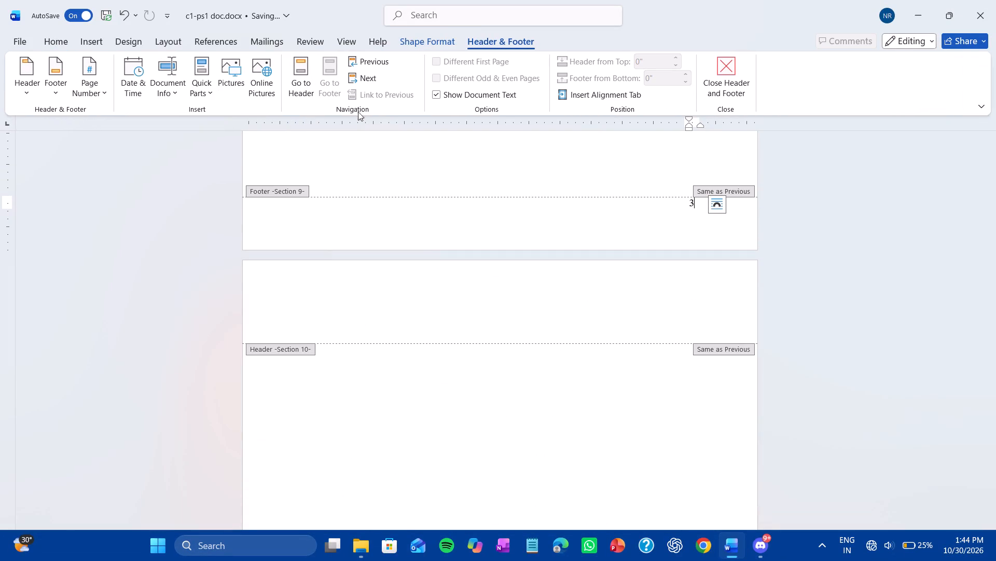
left_click(375, 96)
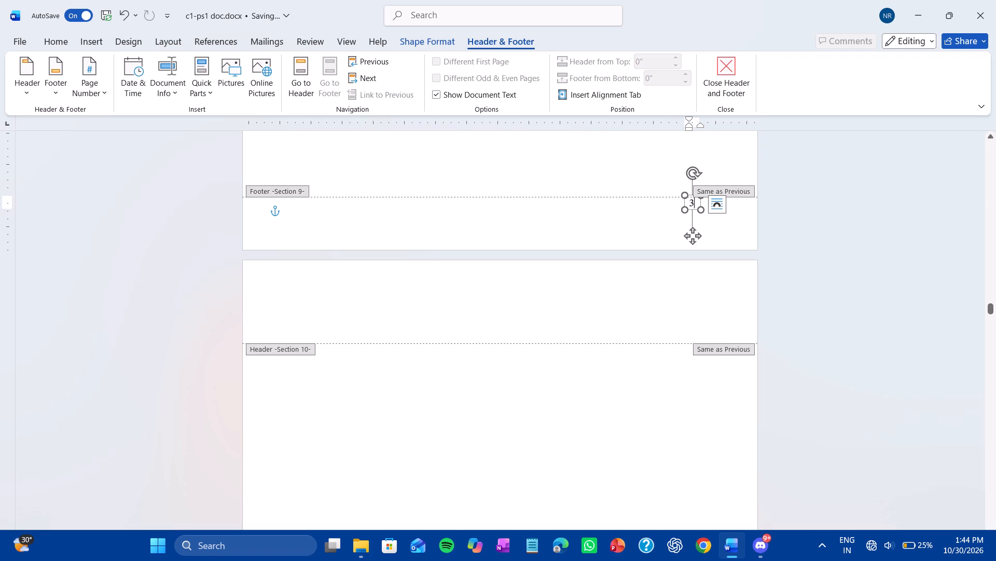
left_click(670, 220)
left_click(83, 93)
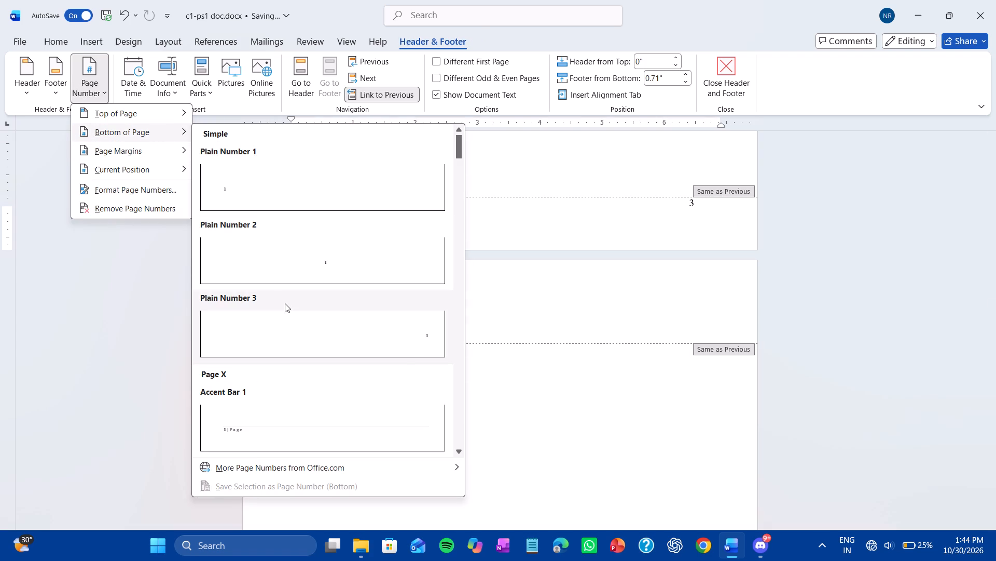
left_click(285, 303)
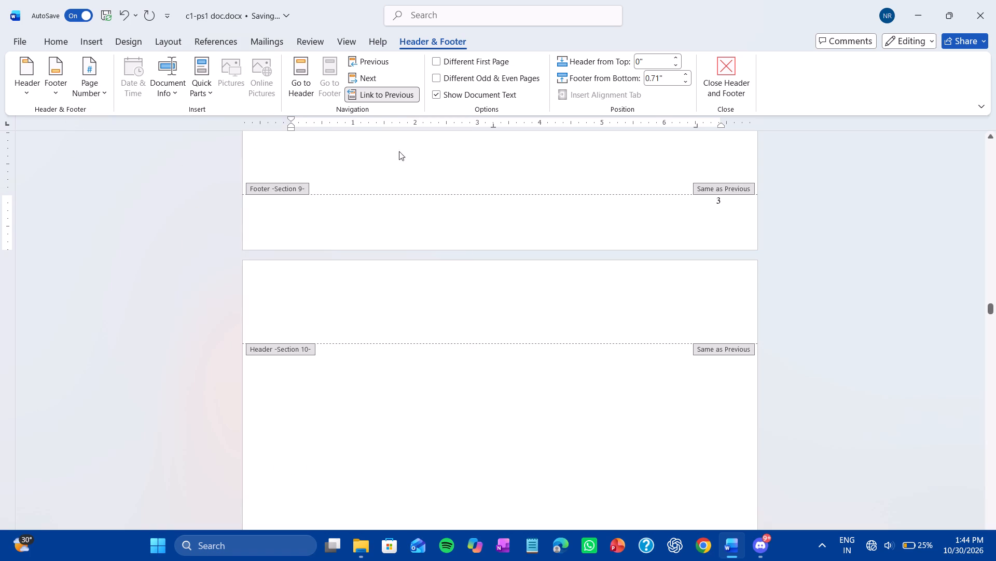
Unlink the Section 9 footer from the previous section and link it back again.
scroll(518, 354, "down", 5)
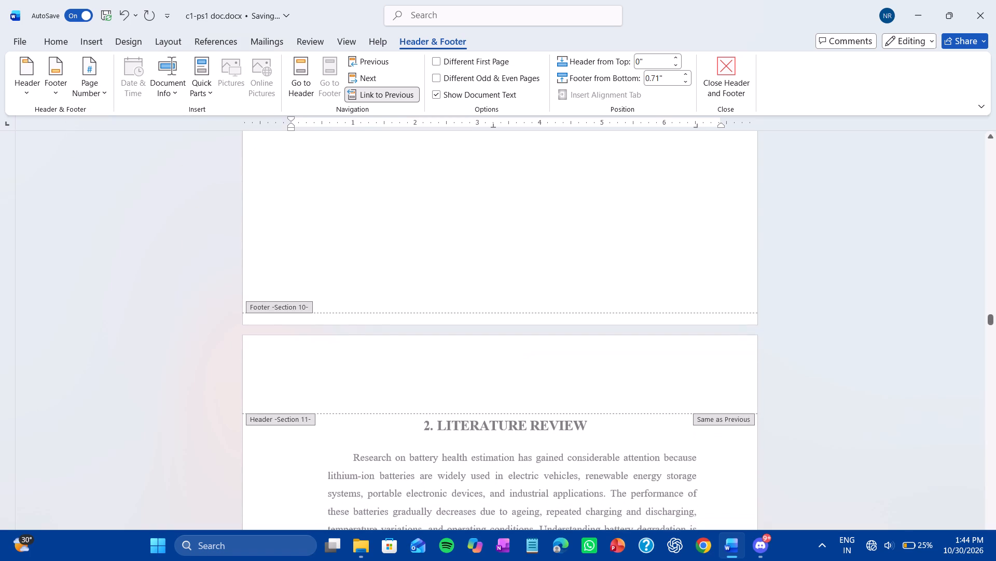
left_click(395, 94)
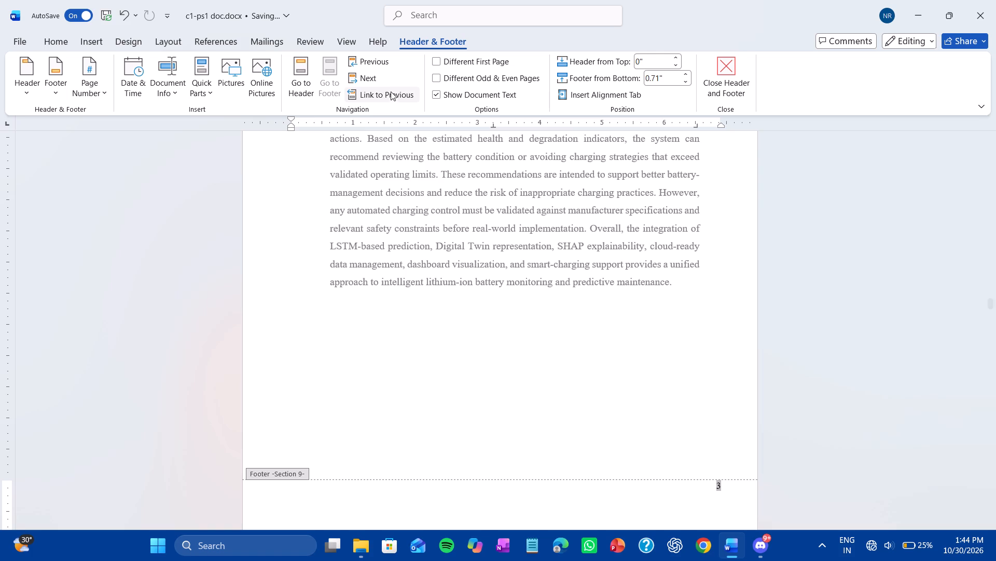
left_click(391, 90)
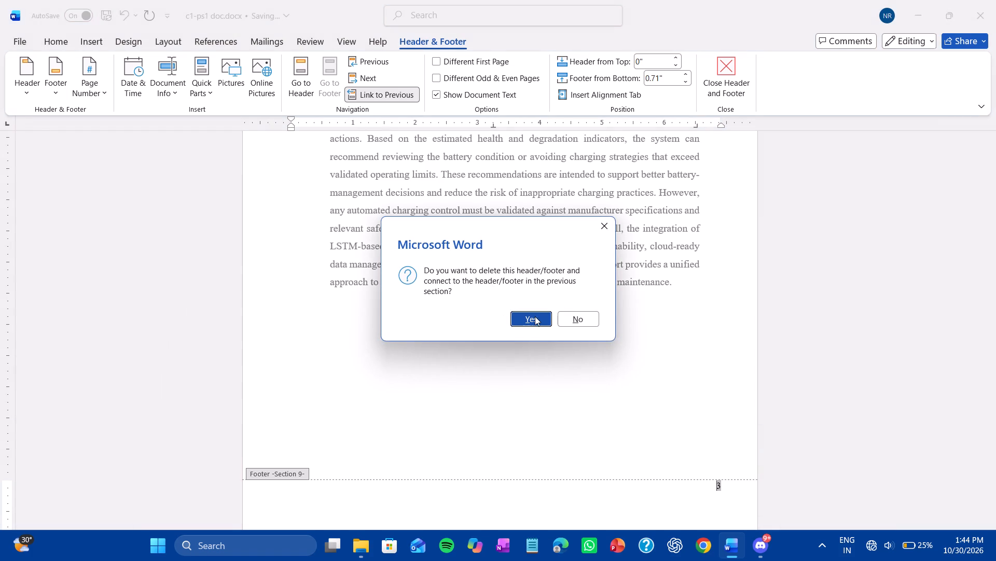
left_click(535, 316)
Try to add a Plain Number 3 page number at the bottom of the Literature Review pages, and leave footer editing.
scroll(535, 316, "down", 6)
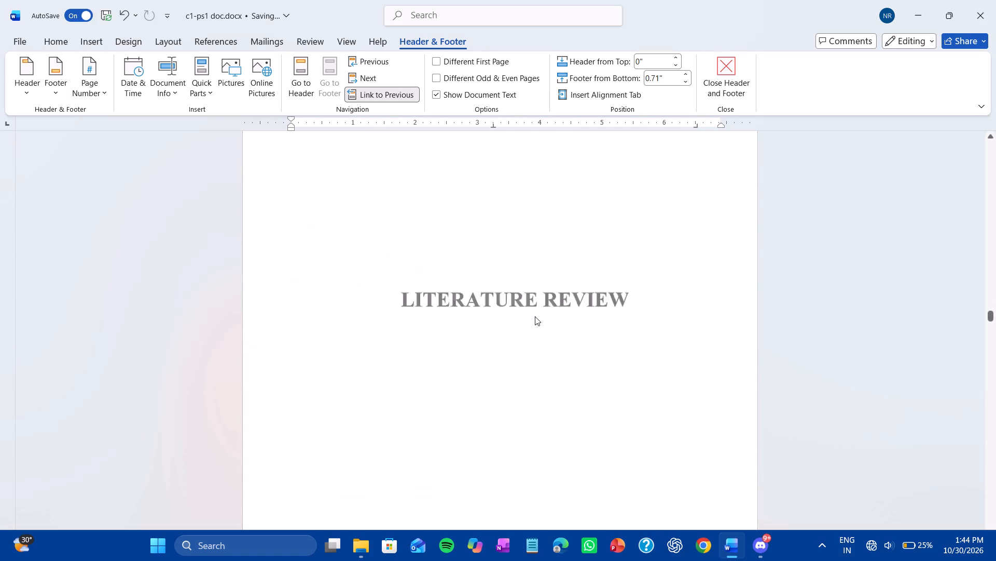
scroll(535, 316, "down", 2)
scroll(535, 316, "up", 1)
scroll(535, 316, "down", 2)
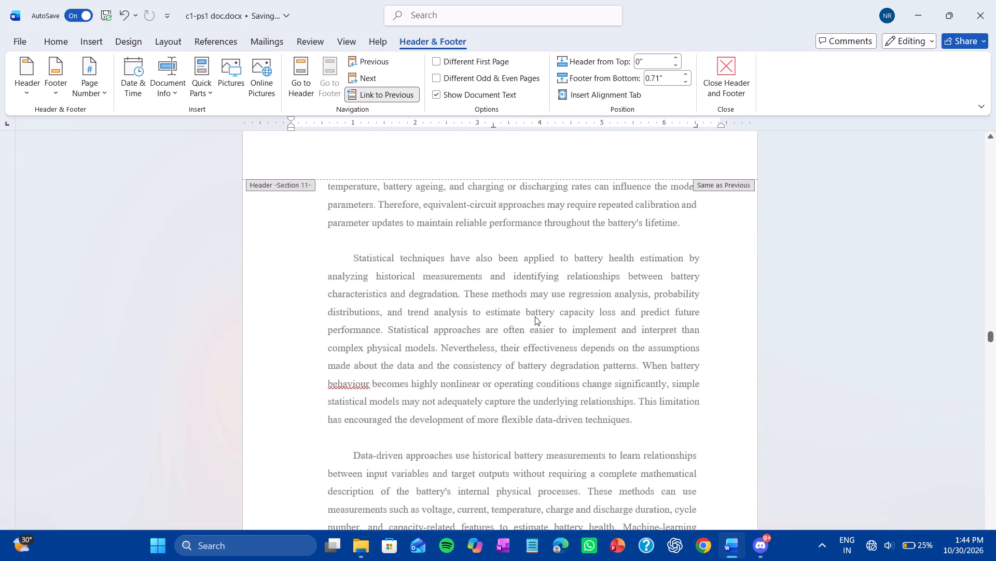
scroll(535, 316, "down", 3)
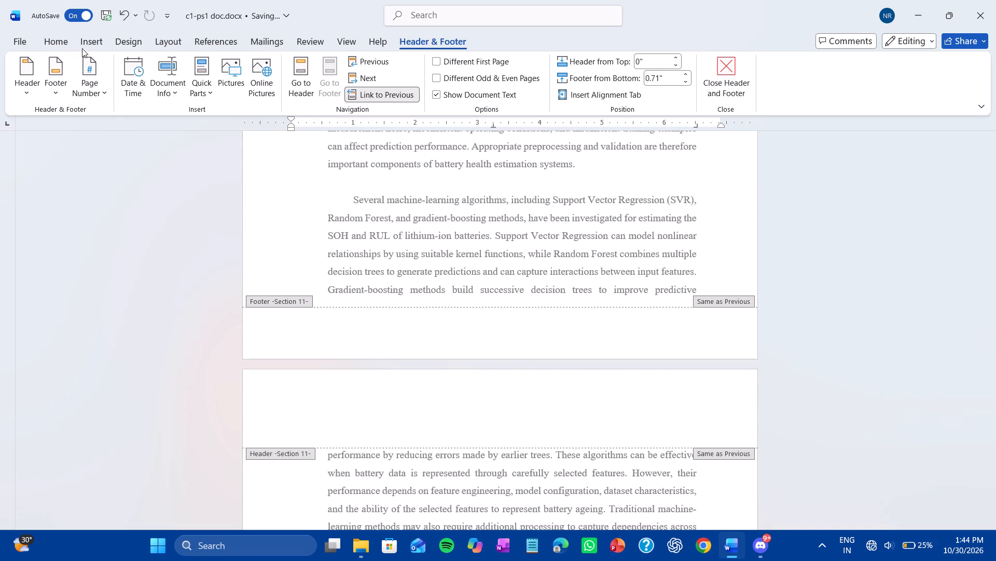
left_click(101, 111)
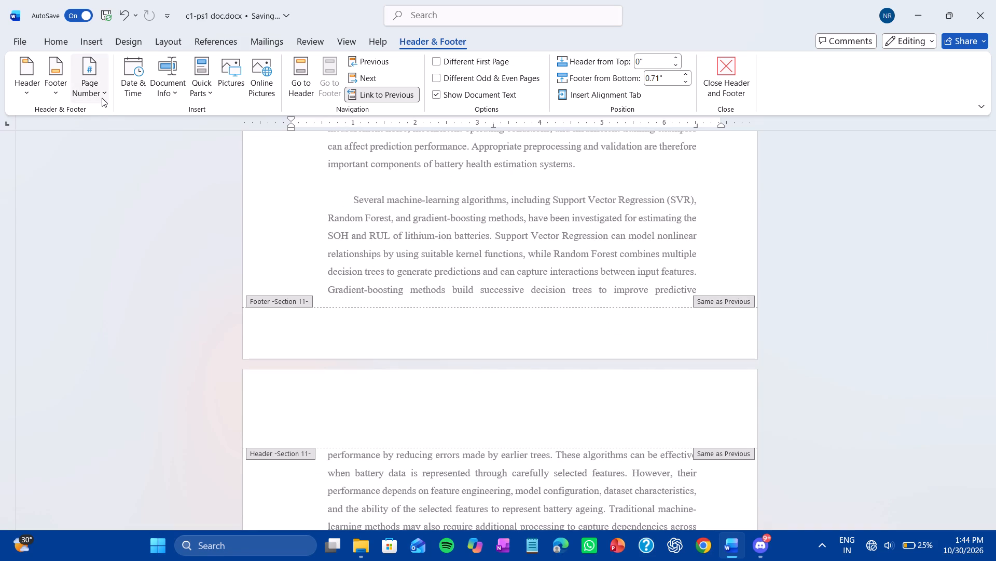
left_click(102, 98)
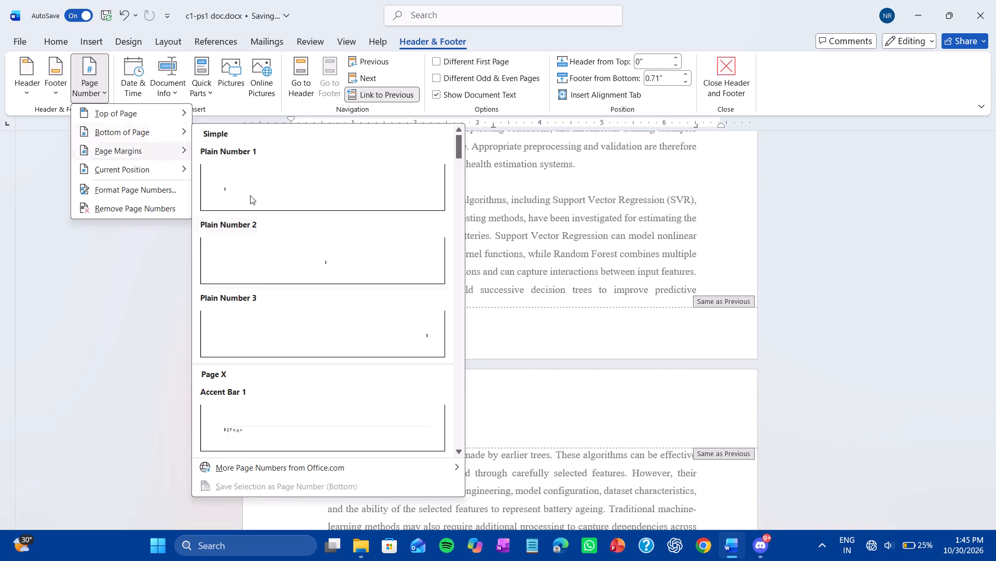
left_click(291, 327)
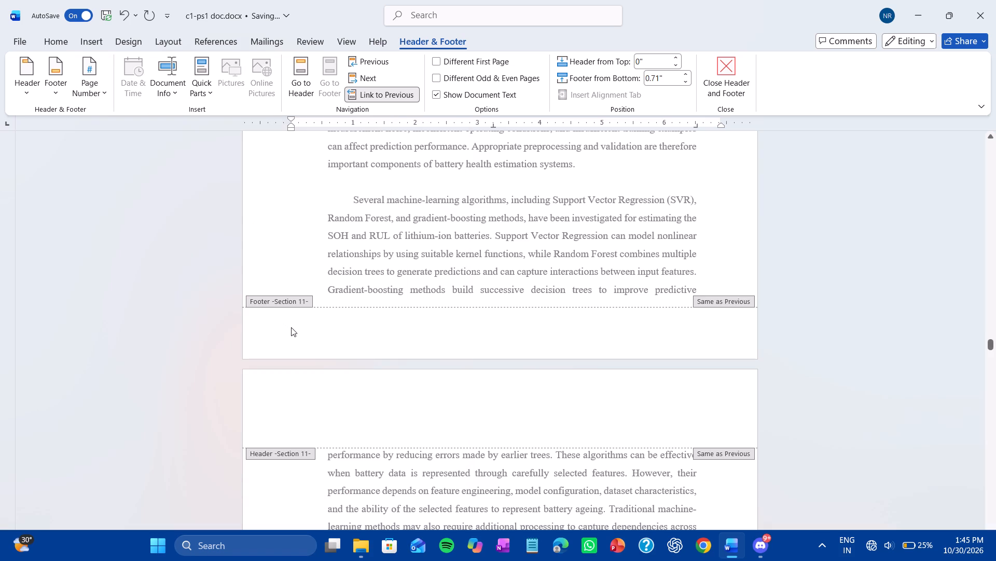
double_click(292, 267)
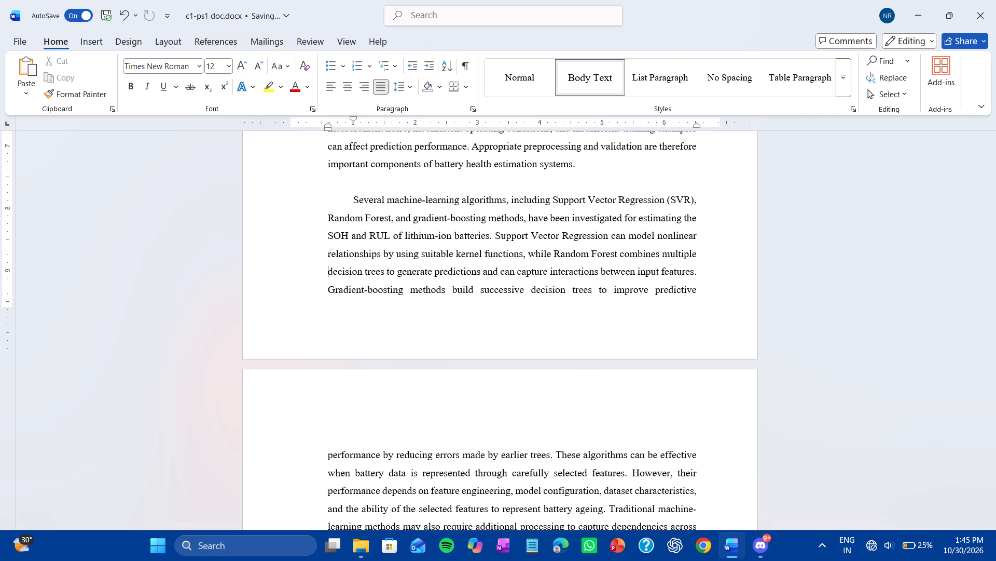
Return to the report's title page.
scroll(292, 267, "up", 20)
scroll(292, 267, "up", 10)
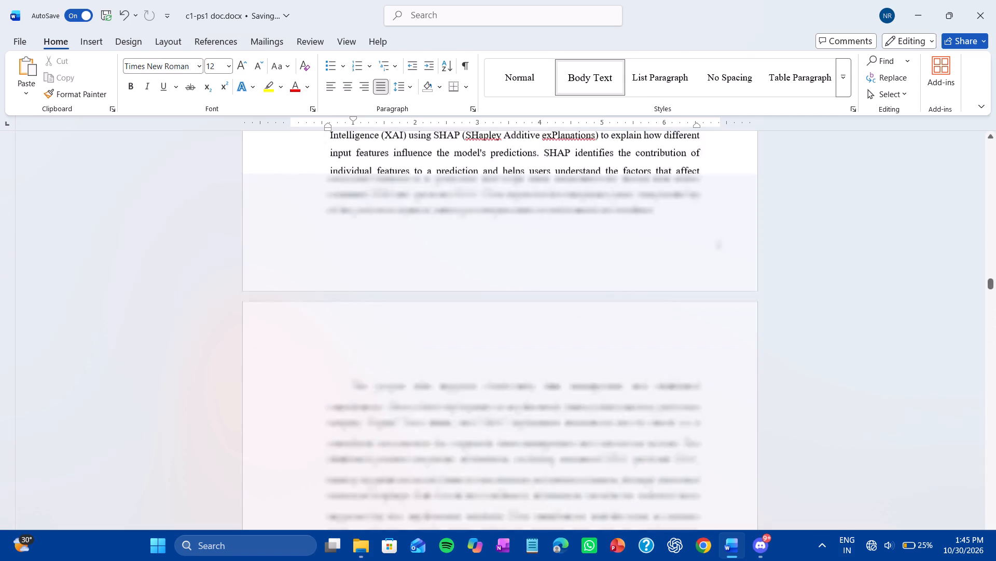
scroll(292, 267, "up", 17)
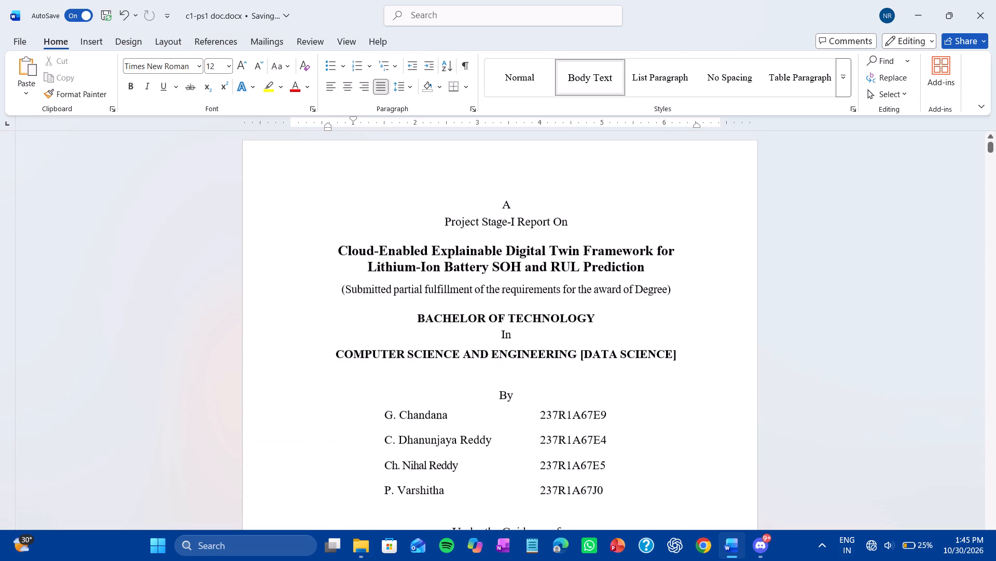
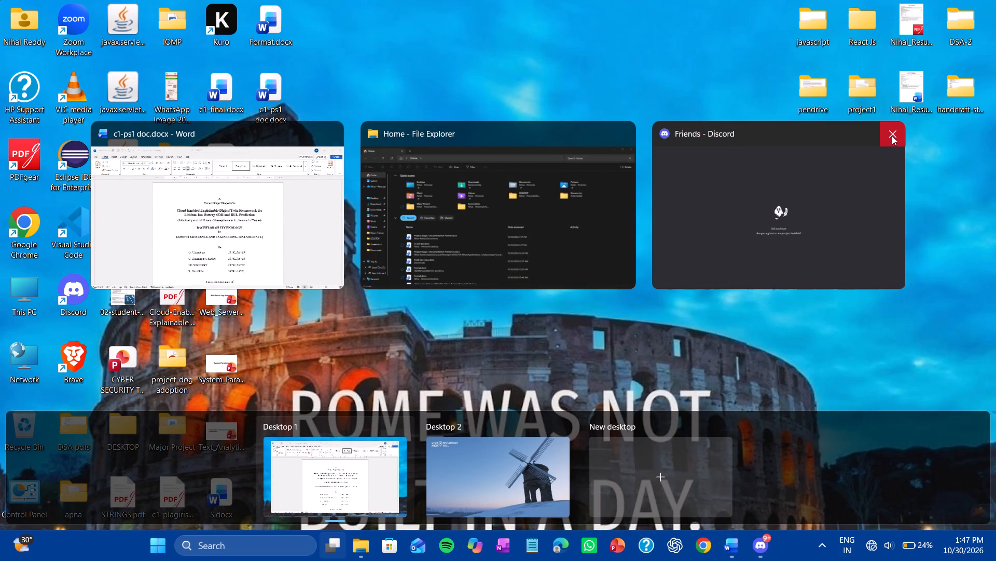
Close the Discord and File Explorer windows and return to the c1-ps1 doc.docx report in Word.
left_click(892, 136)
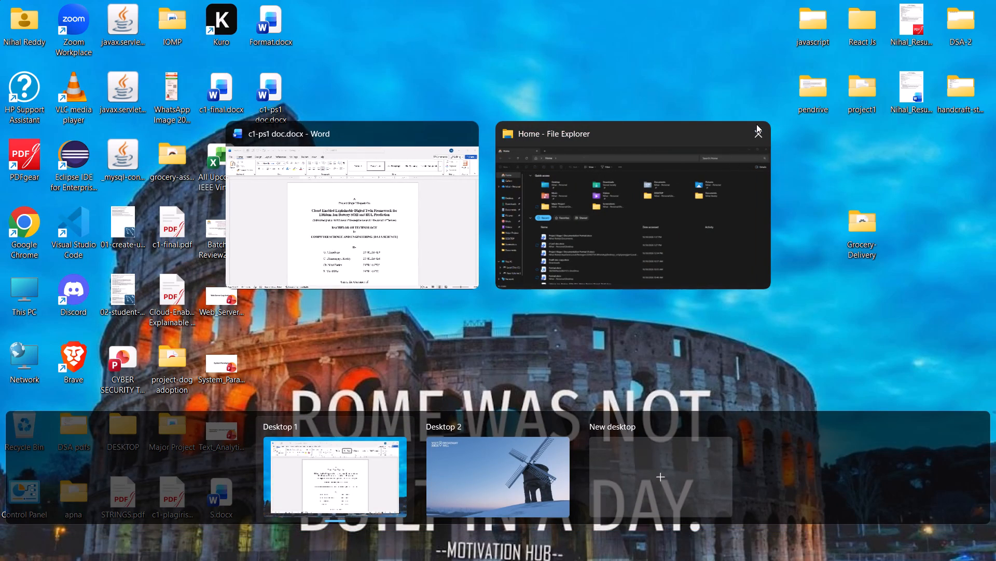
left_click(754, 126)
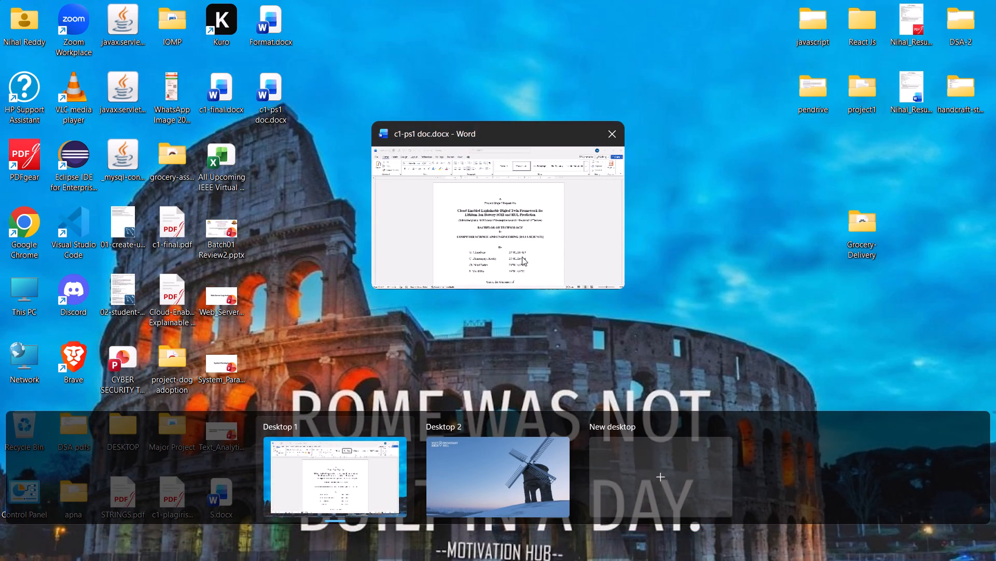
left_click(522, 257)
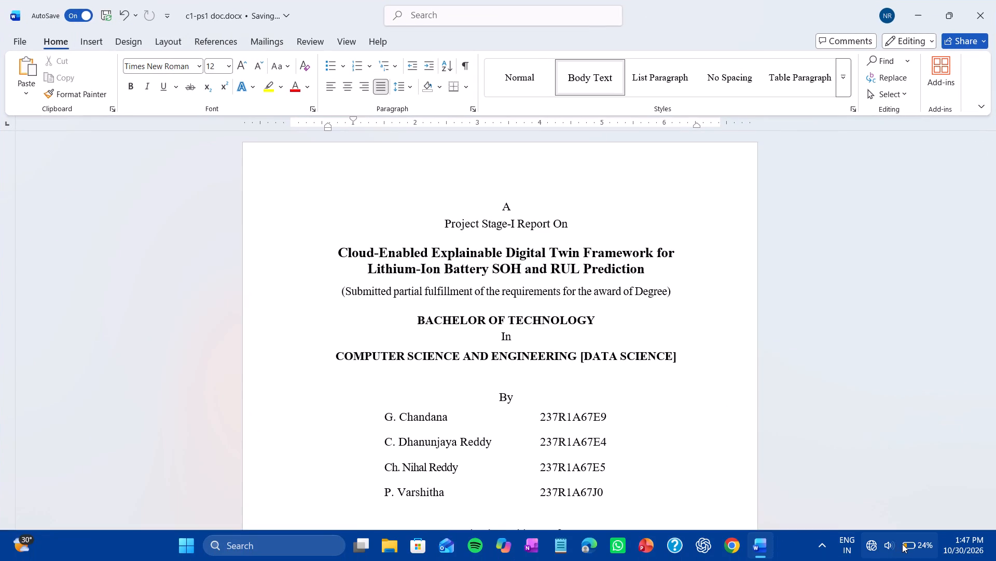
Turn on the computer's Wi-Fi and return to the report.
left_click(902, 544)
left_click(797, 310)
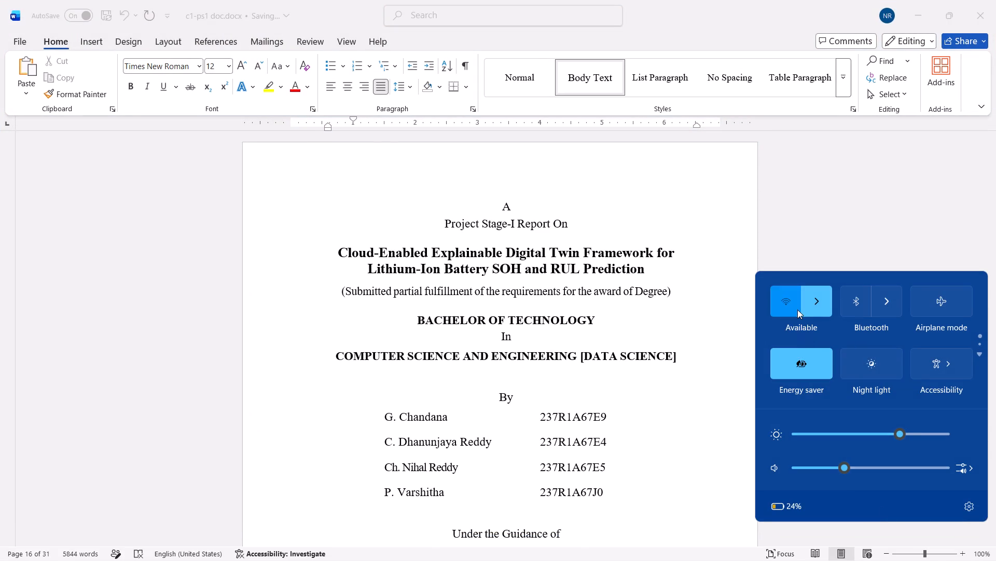
left_click(865, 204)
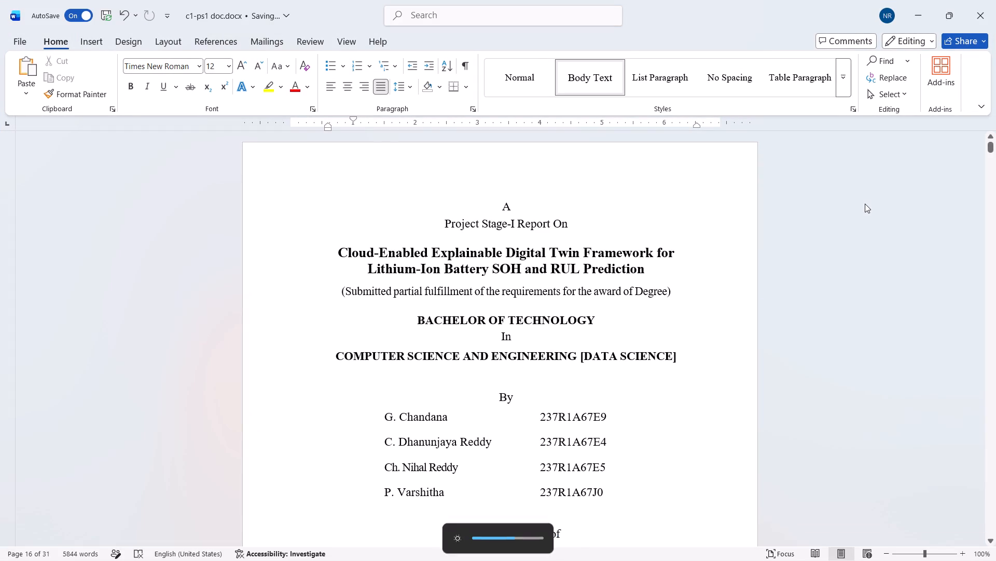